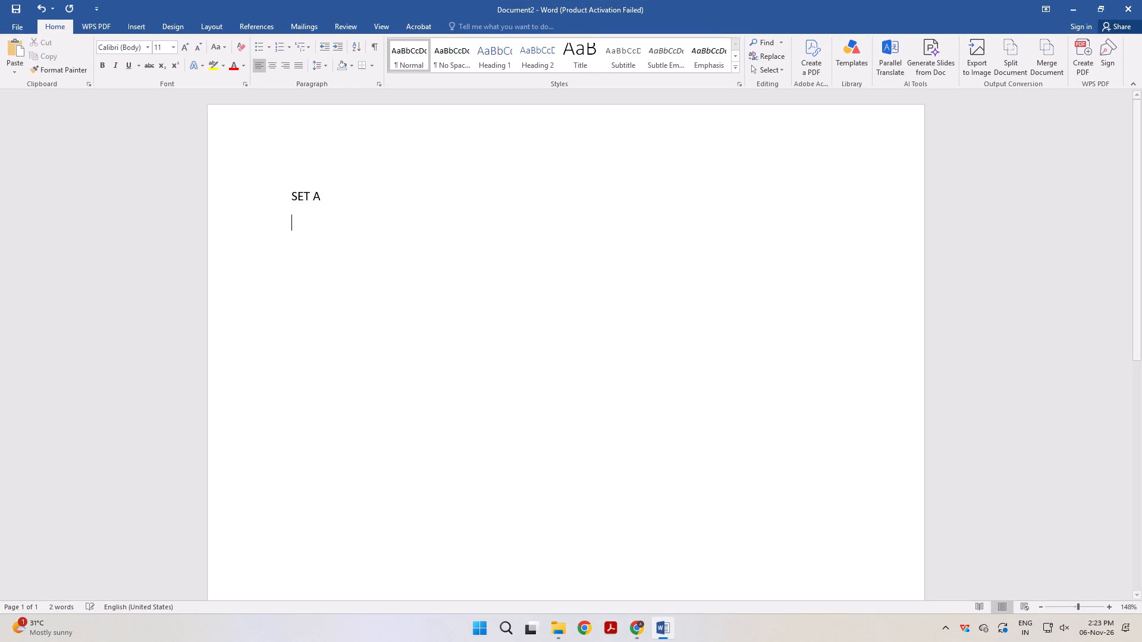
key("ctrl+v")
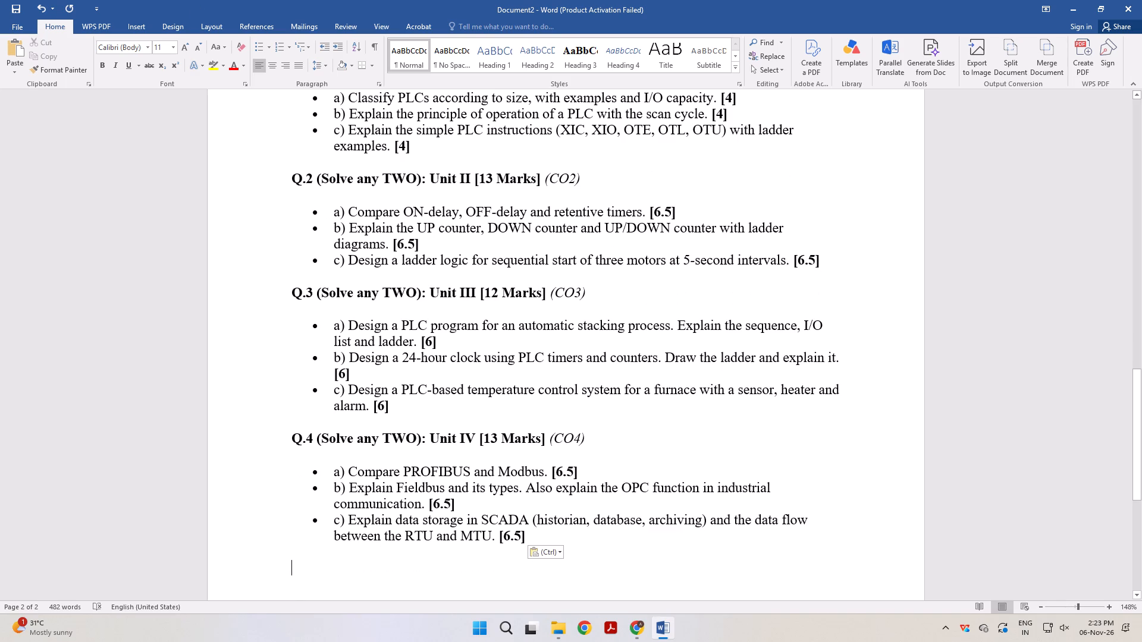
Remove the bullets from the three sub-questions under Set A's Q.1.
left_click(1072, 606)
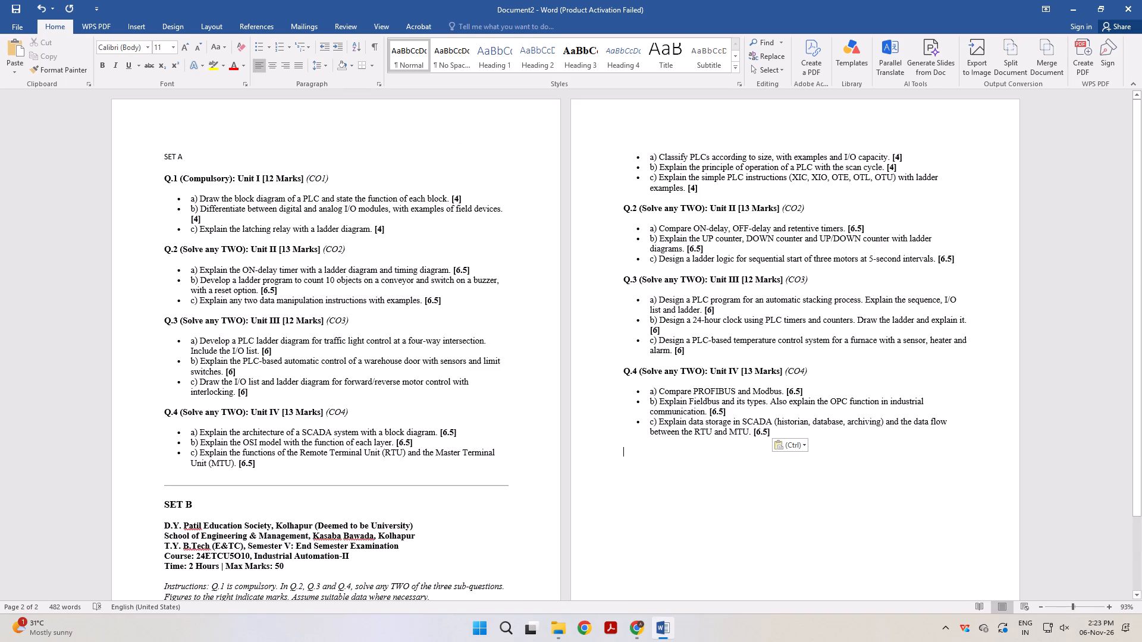
scroll(691, 435, "up", 5)
scroll(196, 275, "up", 1)
left_click_drag(192, 199, 369, 224)
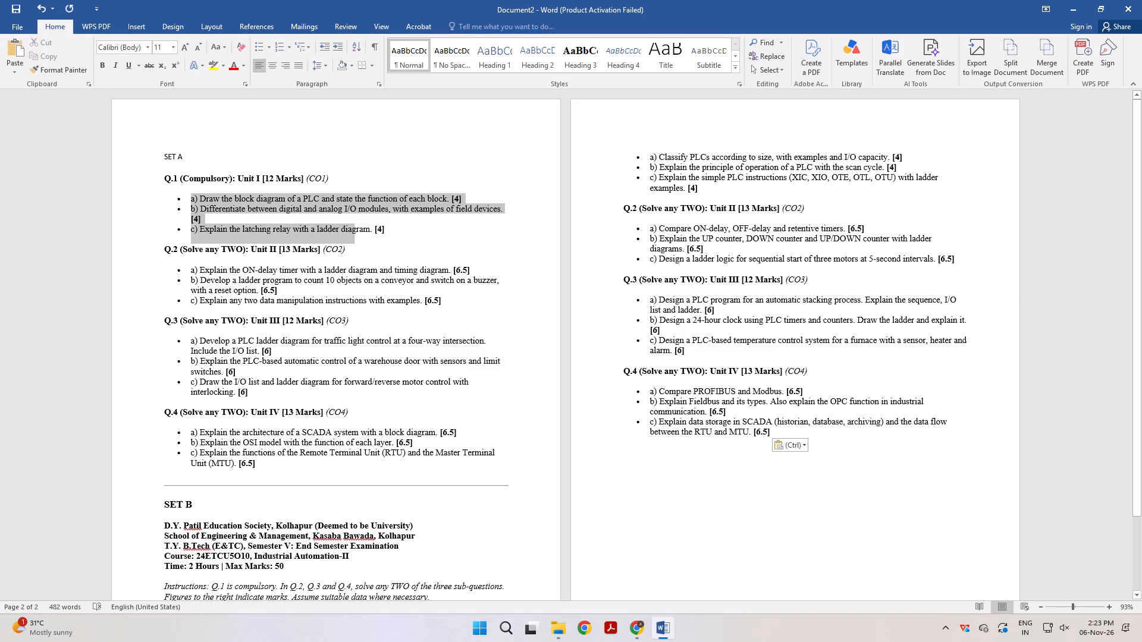
left_click_drag(369, 224, 396, 234)
left_click(481, 217)
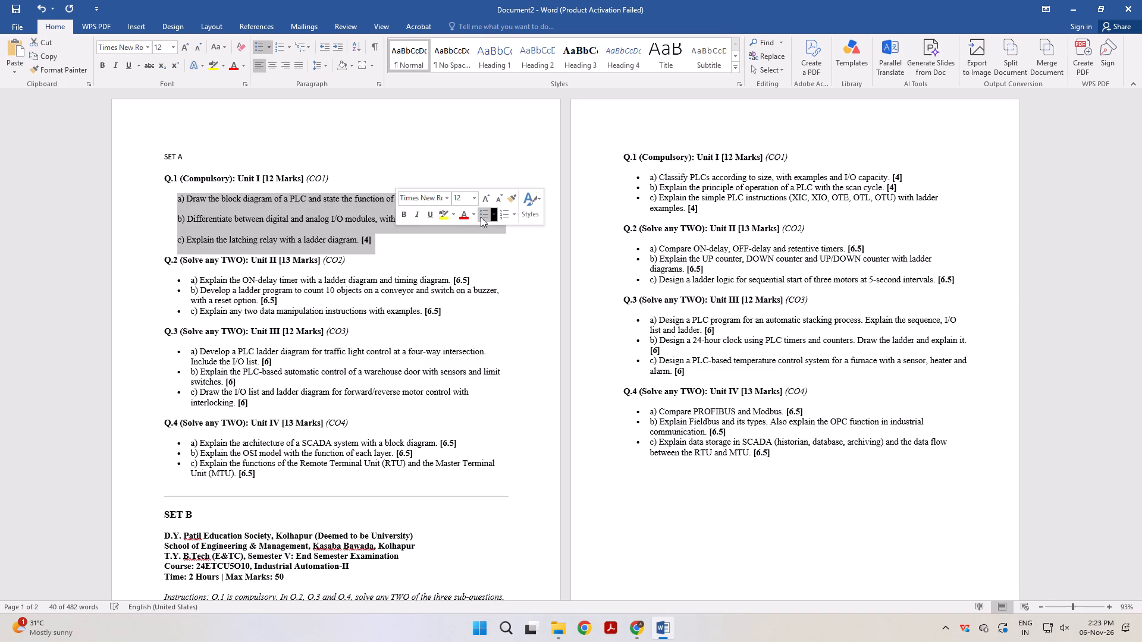
left_click(458, 257)
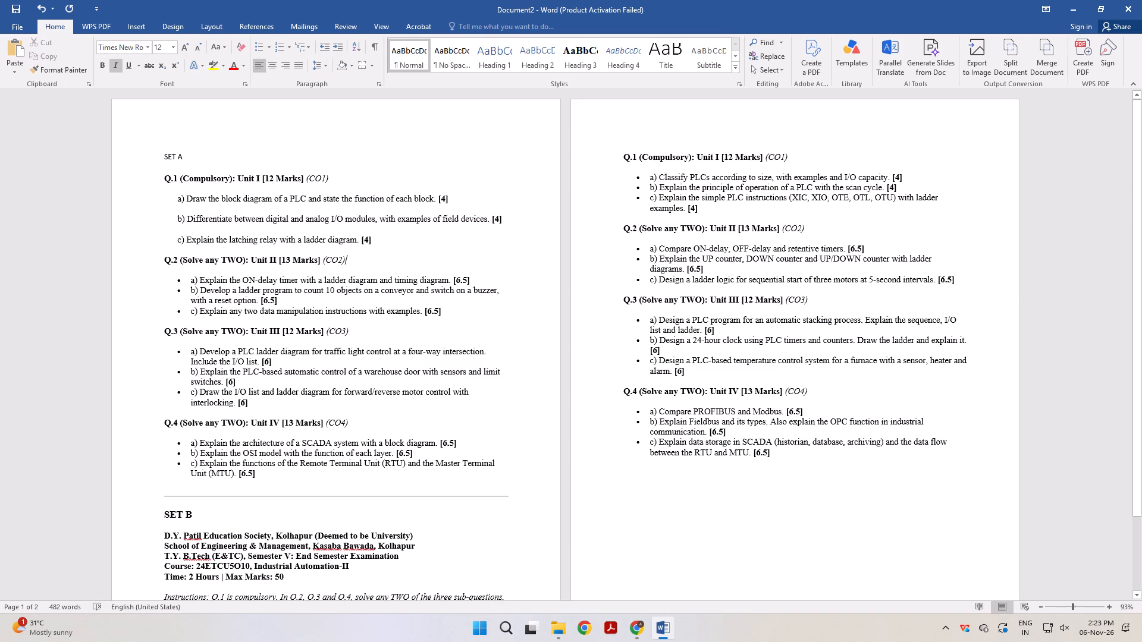
Remove the bullets from the three sub-questions under Set A's Q.2.
triple_click(211, 284)
triple_click(211, 284)
left_click(211, 284)
triple_click(211, 284)
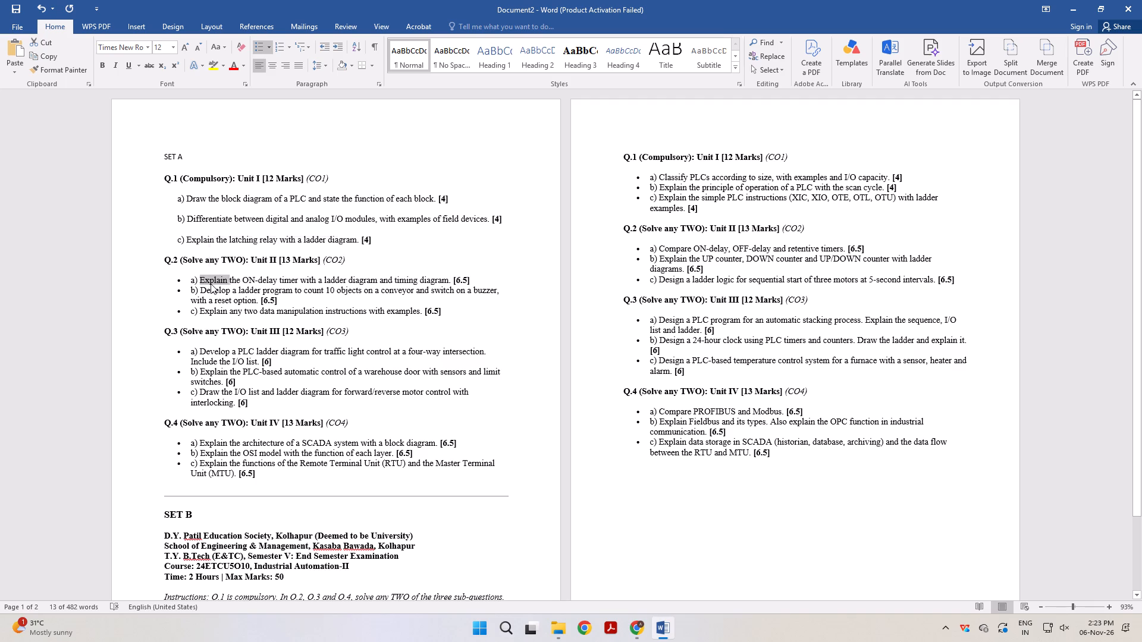
double_click(211, 284)
left_click(326, 307)
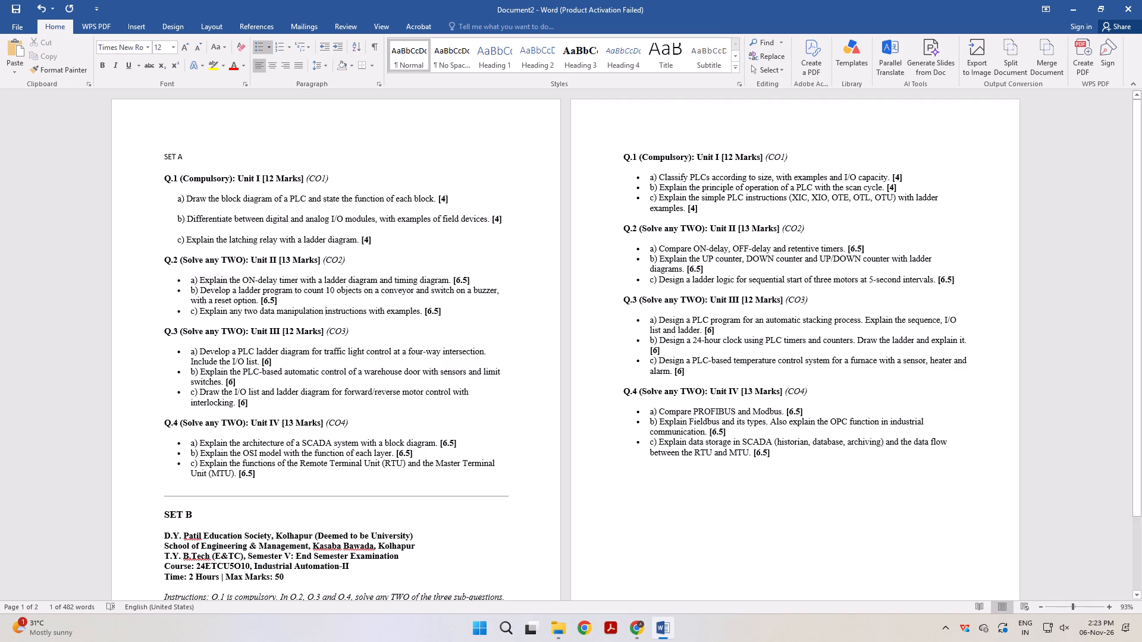
left_click_drag(458, 314, 194, 279)
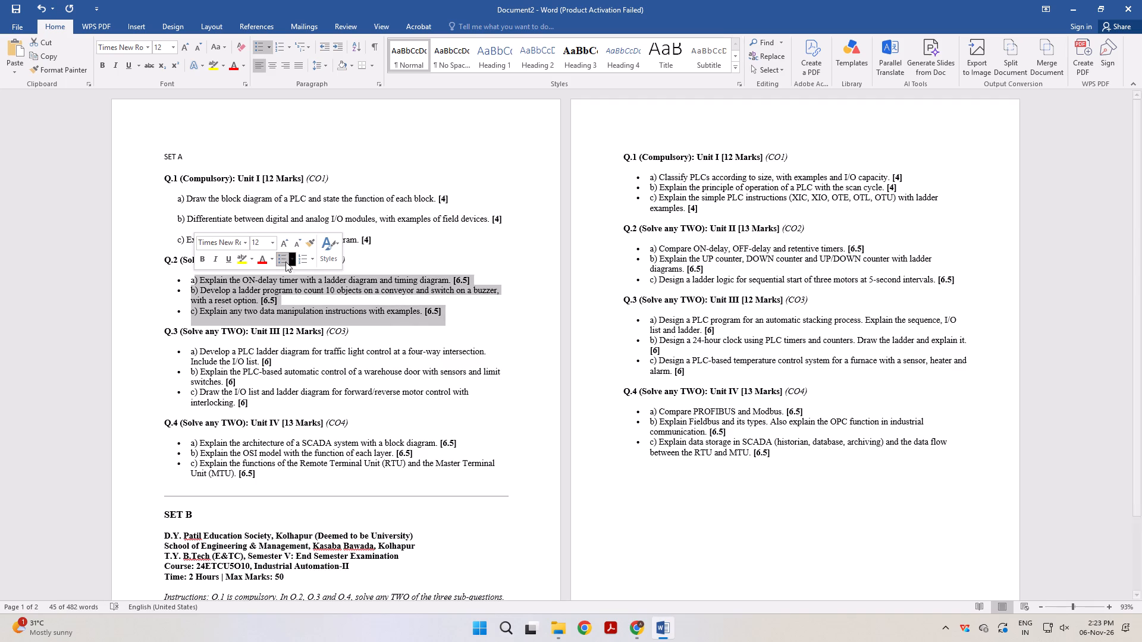
left_click(280, 256)
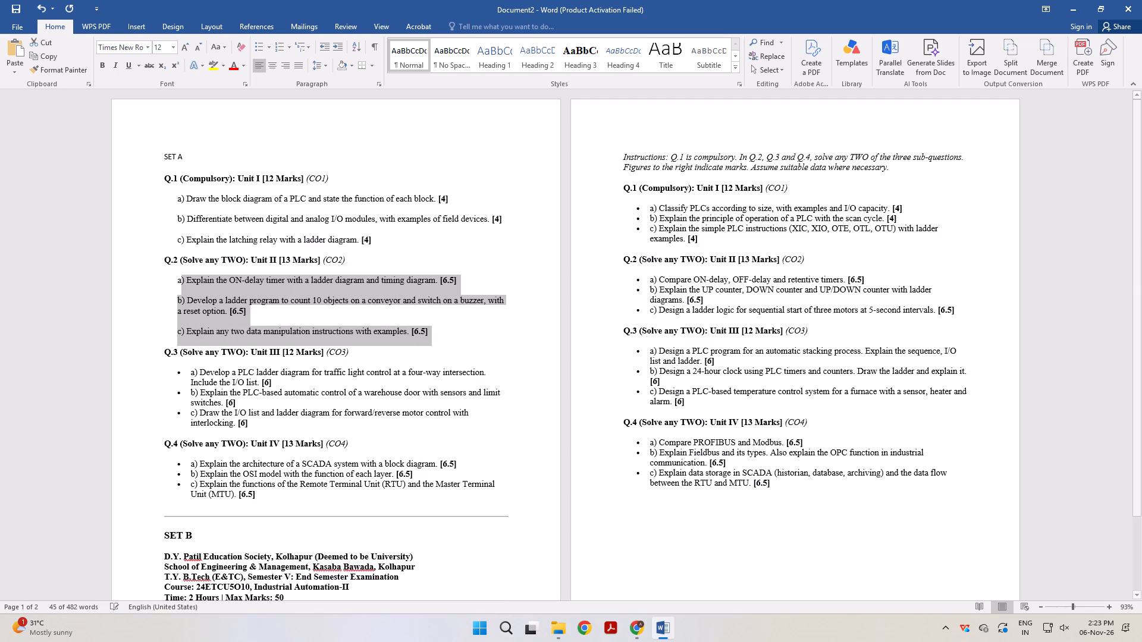
Remove the bullets from the three sub-questions under Set A's Q.3.
left_click_drag(263, 430, 192, 373)
left_click(282, 351)
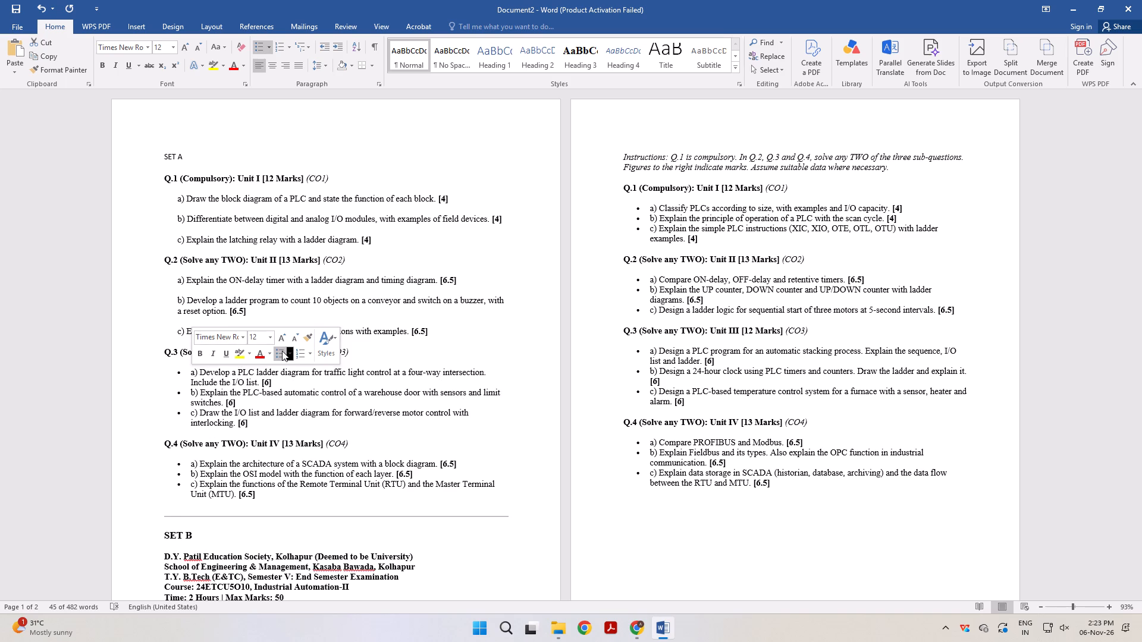
Remove the bullets from the three sub-questions under Set A's Q.4.
left_click_drag(259, 518, 189, 484)
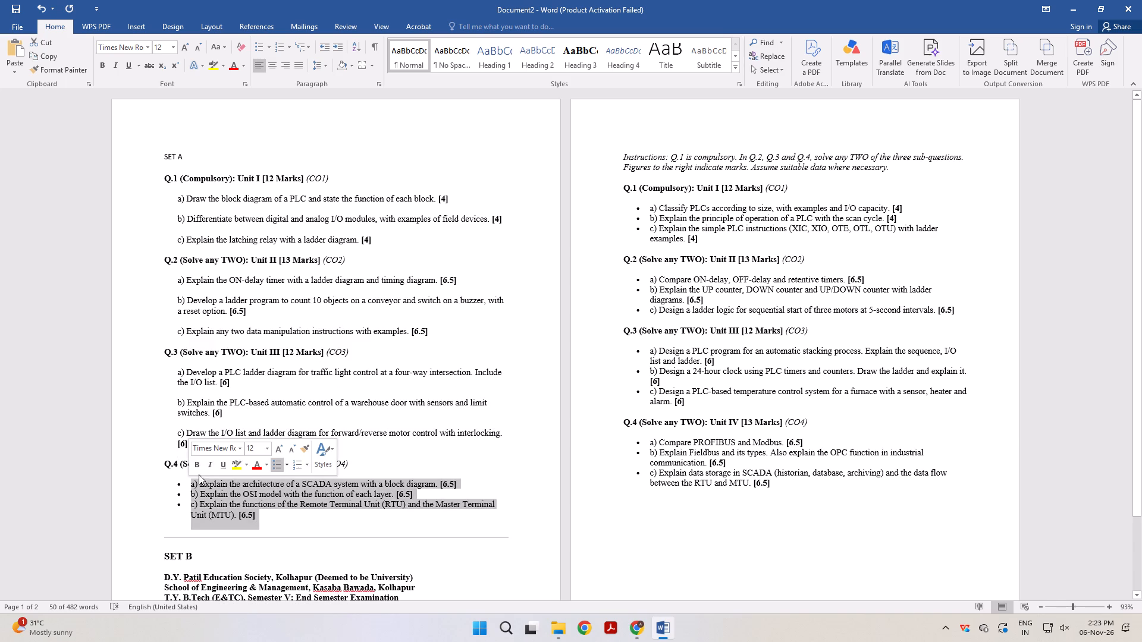
left_click(273, 465)
Delete the three heading lines under SET B, from the D.Y. Patil society name through the End Semester Examination line.
scroll(318, 455, "down", 5)
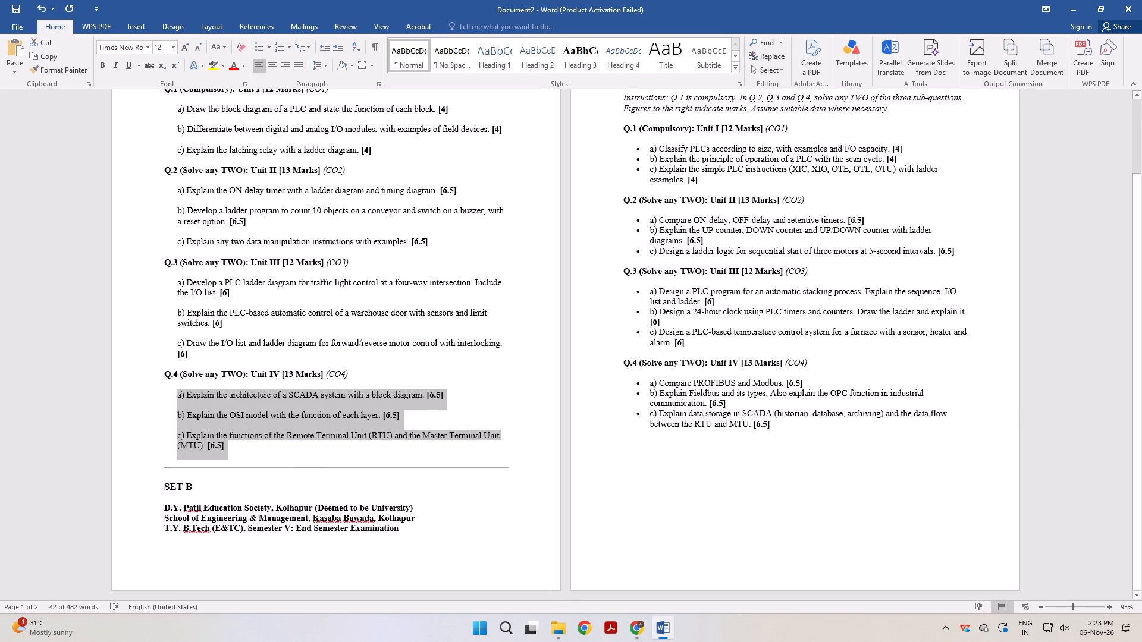
left_click_drag(396, 538, 138, 512)
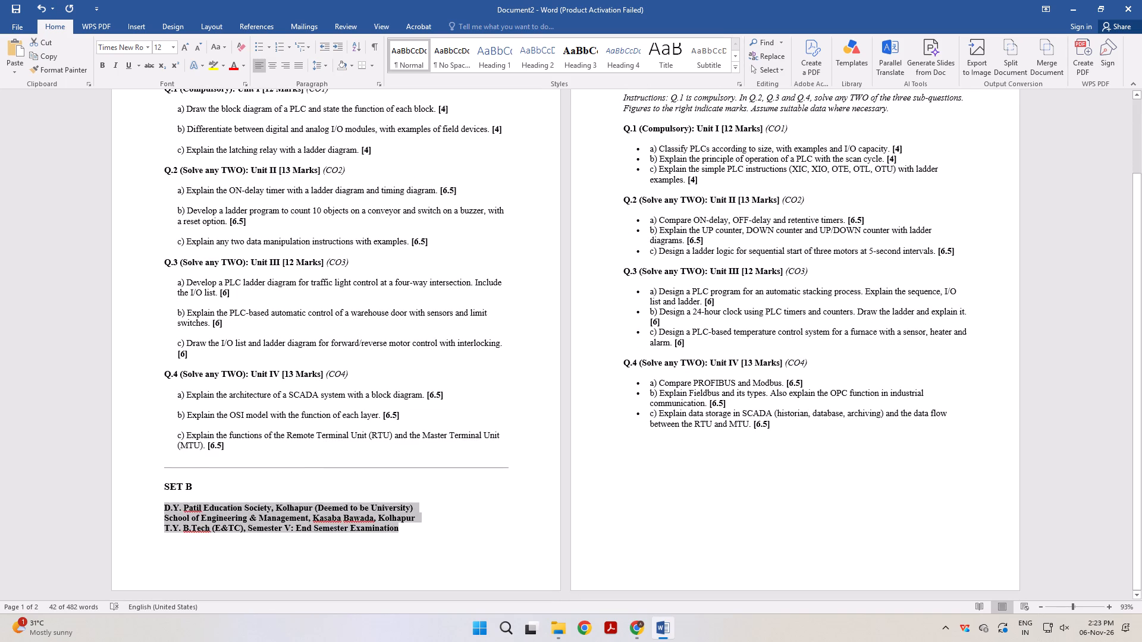
left_click_drag(138, 512, 140, 508)
key("BackSpace")
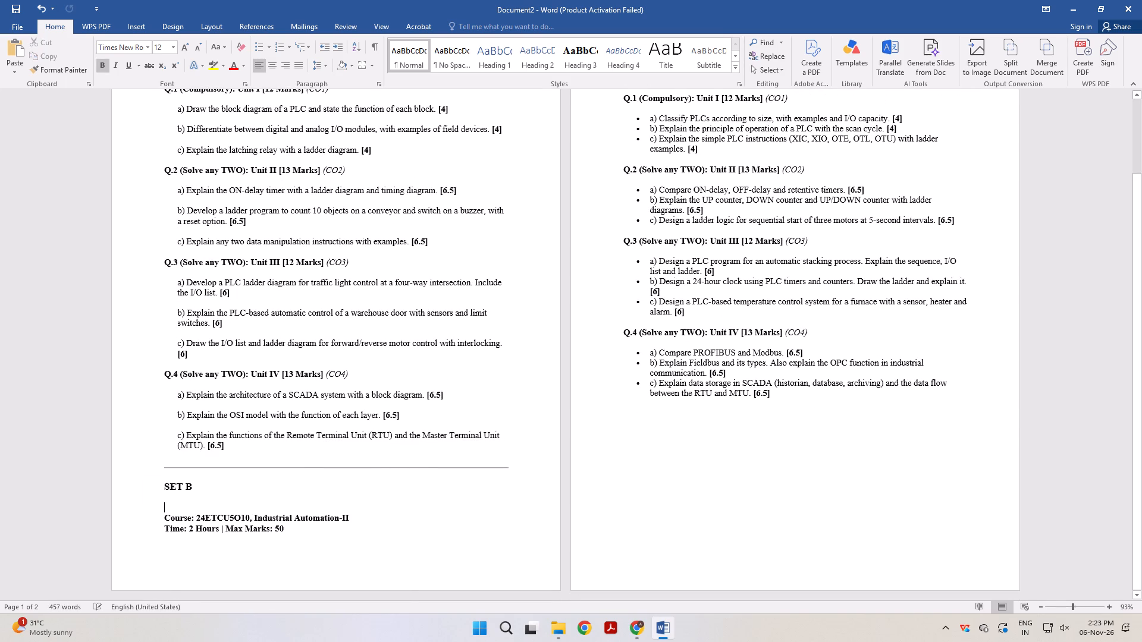
Insert four blank paragraphs after Set A's last Q.4 sub-question to push SET B onto the second page.
left_click(251, 449)
key("Return")
key("Return")
key("Return")
key("Return")
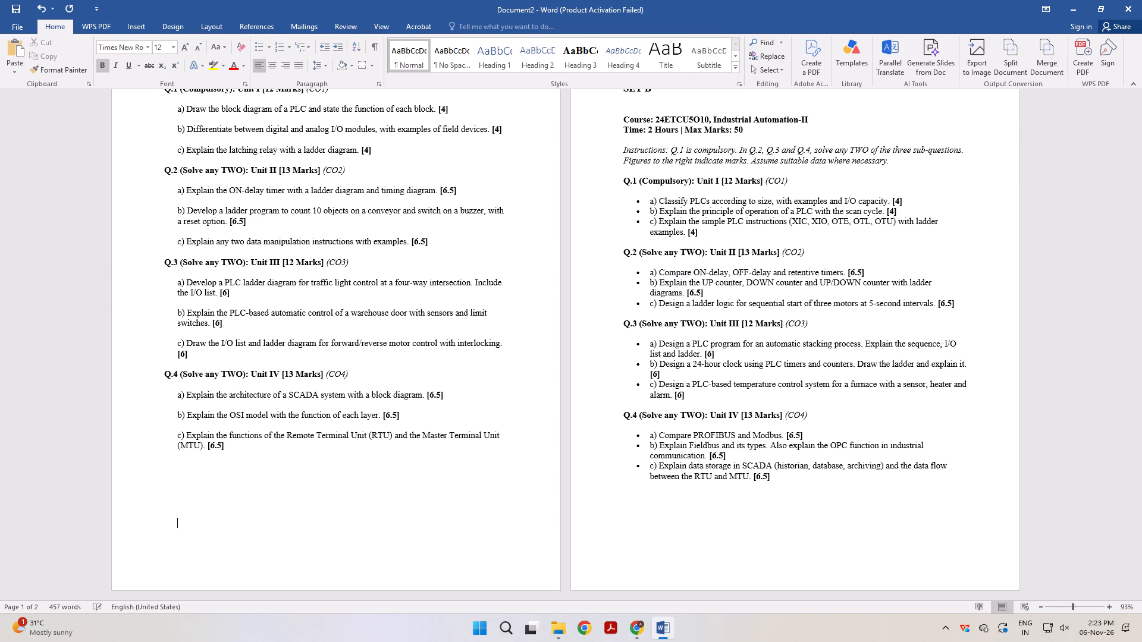
Delete the horizontal divider line above the SET B heading.
scroll(276, 450, "up", 5)
left_click(654, 157)
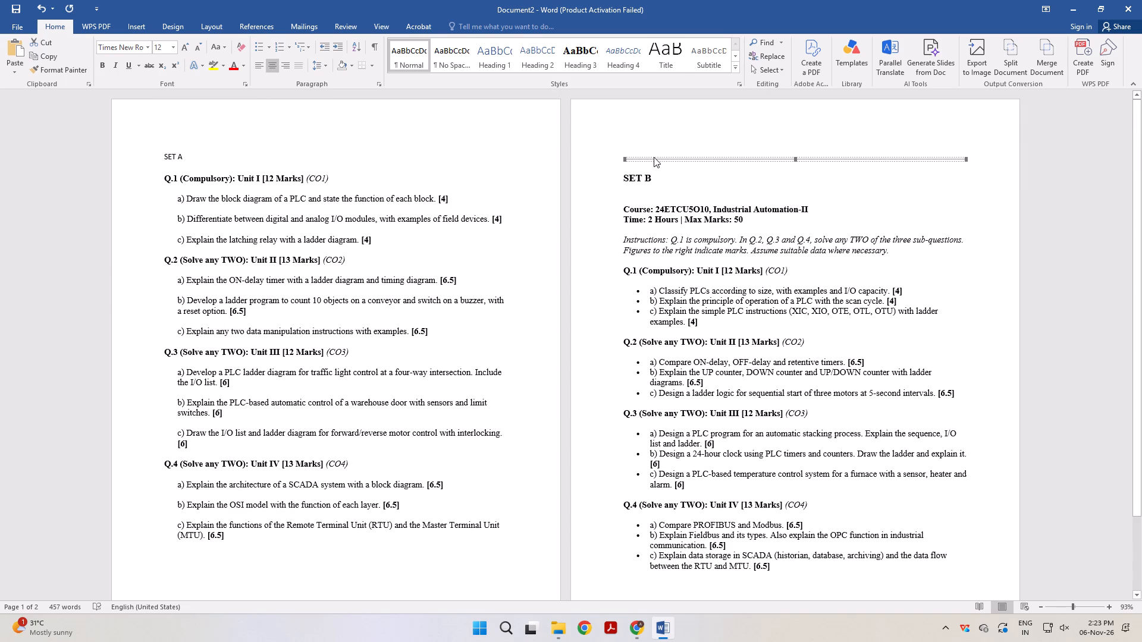
key("BackSpace")
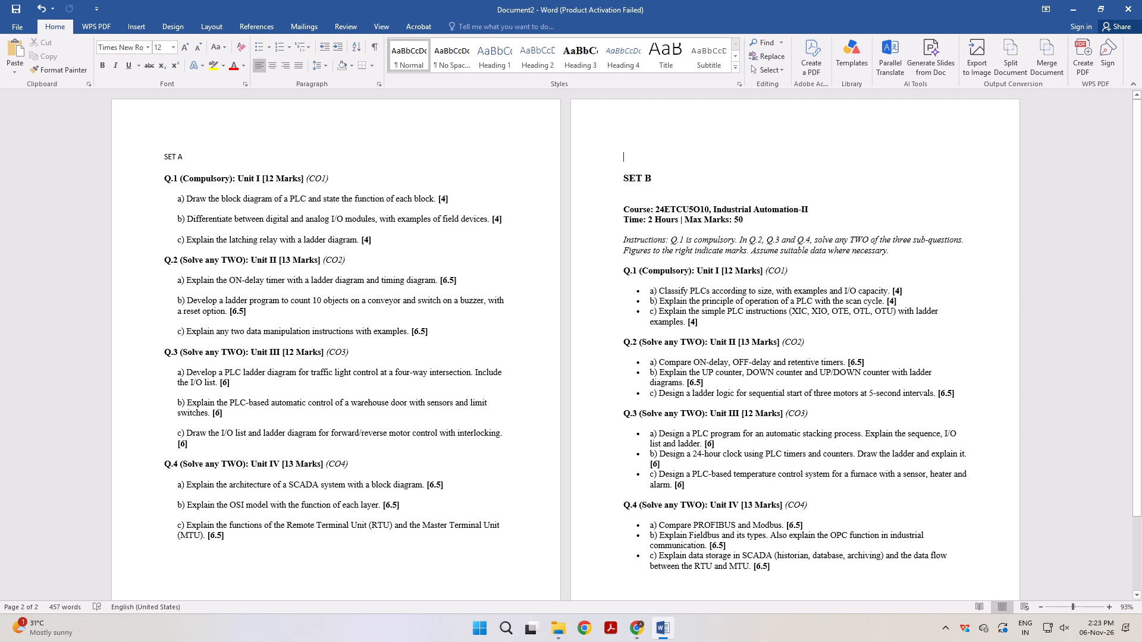
Remove the bullets from the three sub-questions under Set B's Q.1.
left_click_drag(650, 291, 703, 322)
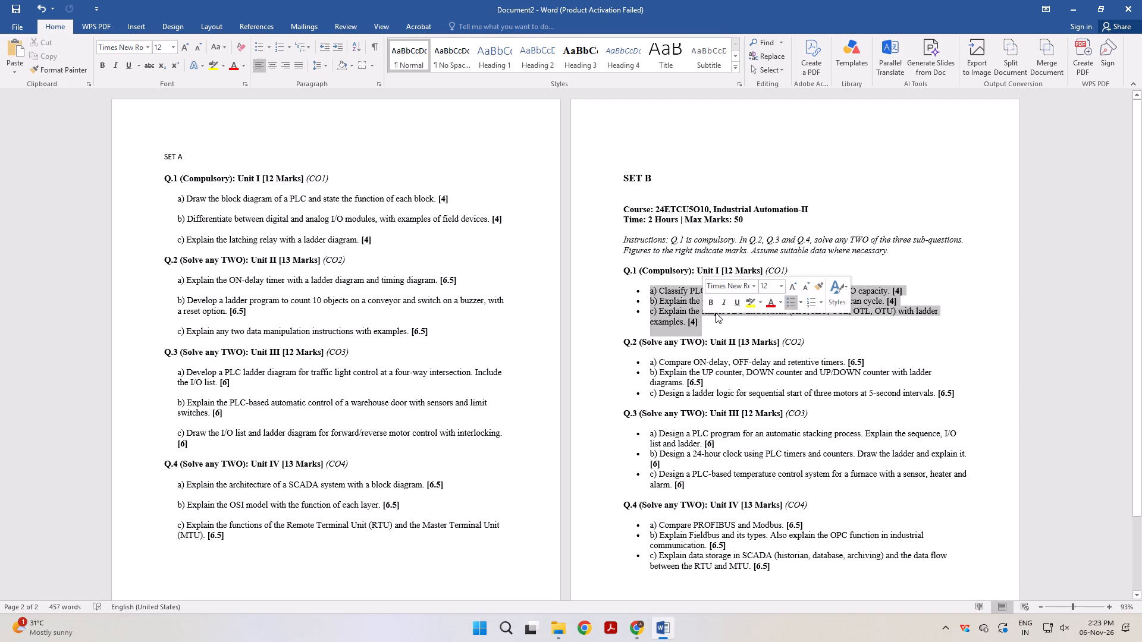
left_click(784, 301)
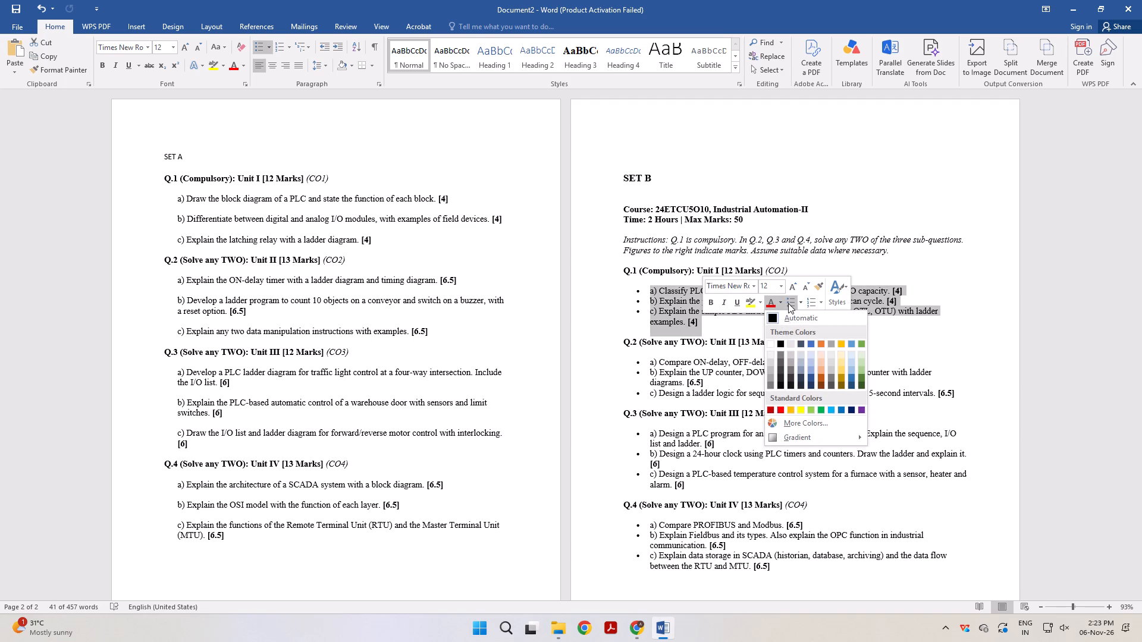
left_click(788, 303)
Remove the bullets from the three sub-questions under Set B's Q.2.
left_click_drag(648, 381, 945, 410)
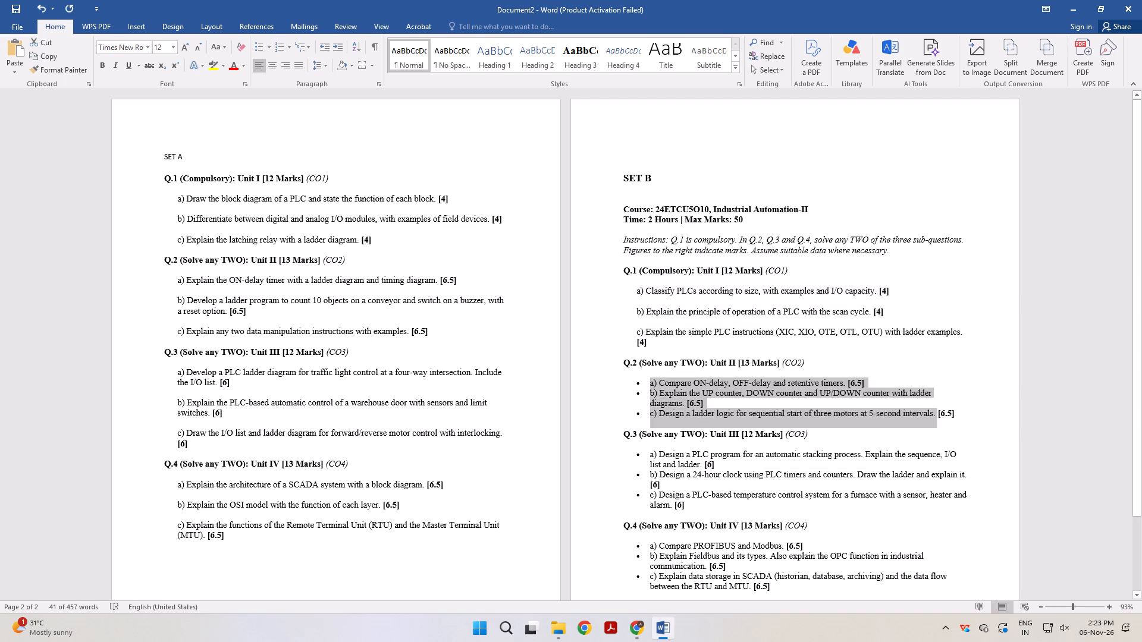
left_click_drag(945, 410, 958, 410)
left_click(1046, 389)
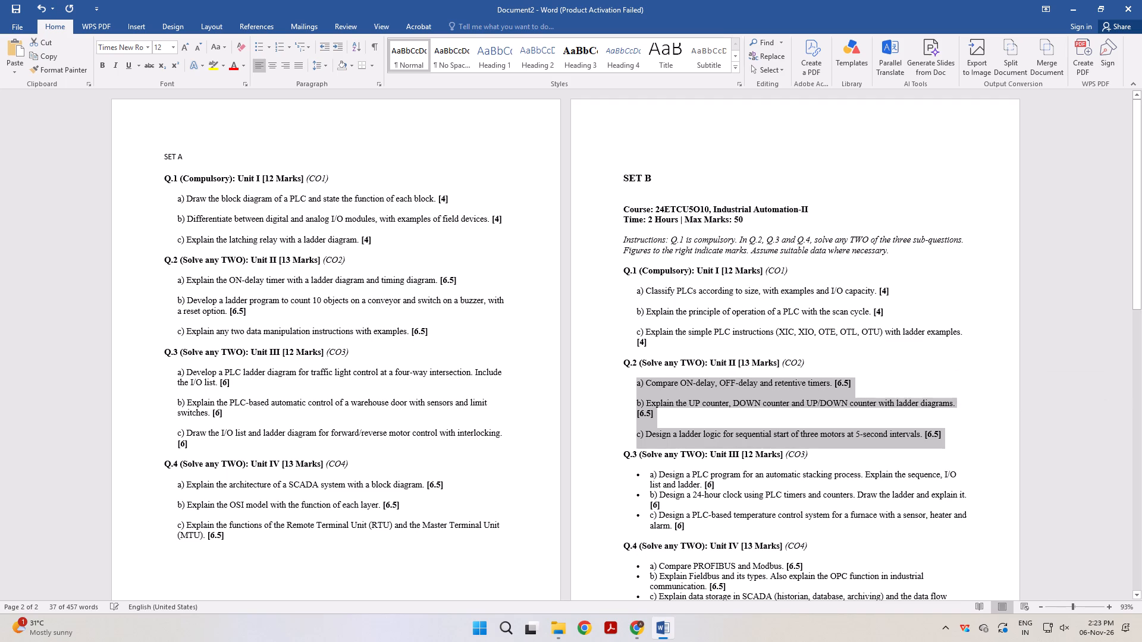
Remove the bullets from the three sub-questions under Set B's Q.3.
scroll(680, 323, "down", 4)
left_click_drag(650, 376, 727, 426)
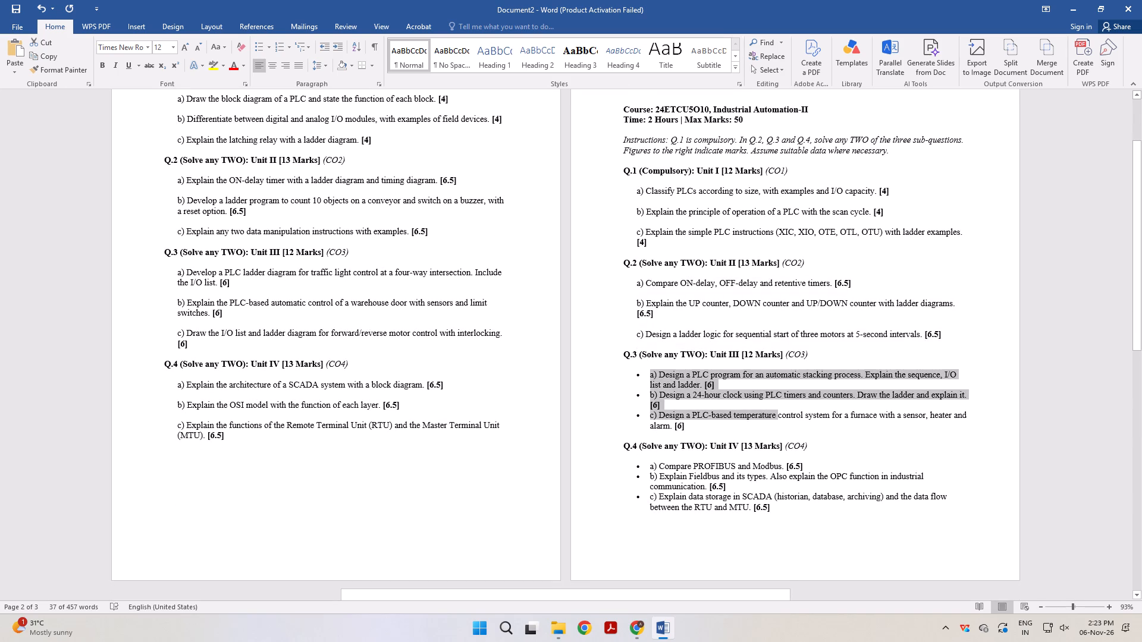
left_click_drag(727, 426, 724, 427)
left_click(811, 407)
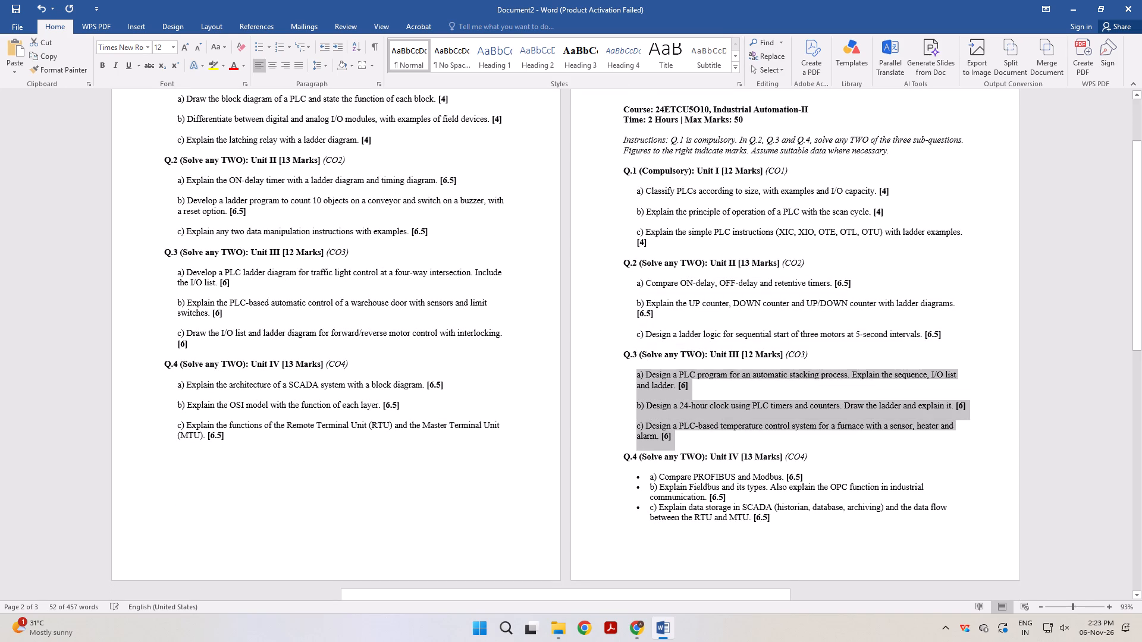
Remove the bullets from the three sub-questions under Set B's Q.4.
left_click_drag(653, 473, 779, 519)
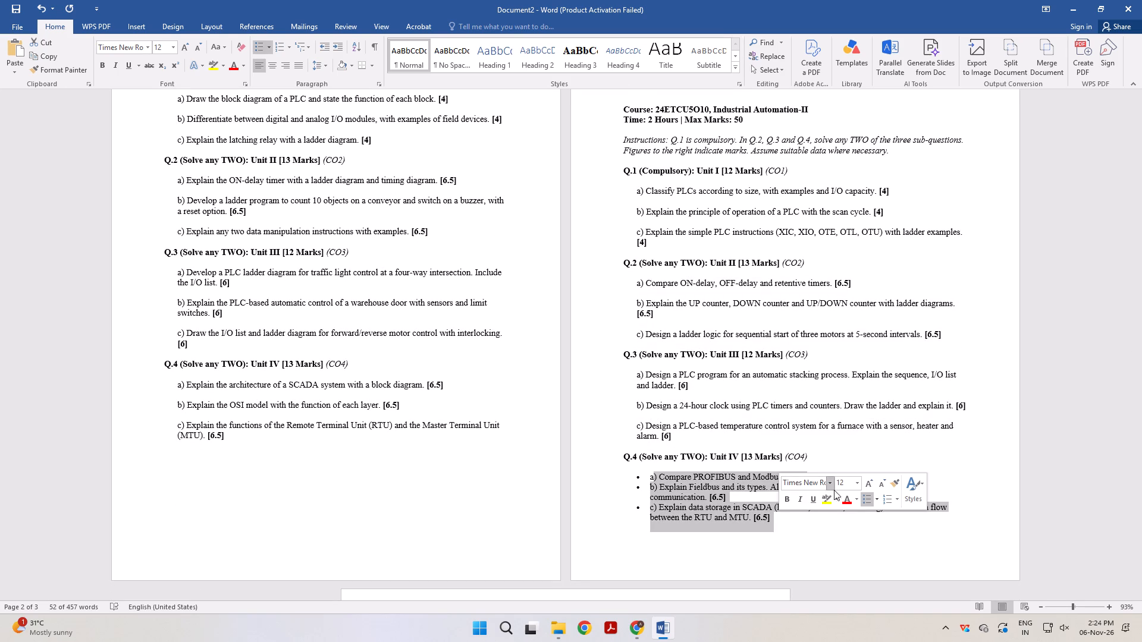
left_click(868, 500)
left_click(940, 333)
scroll(559, 415, "up", 2)
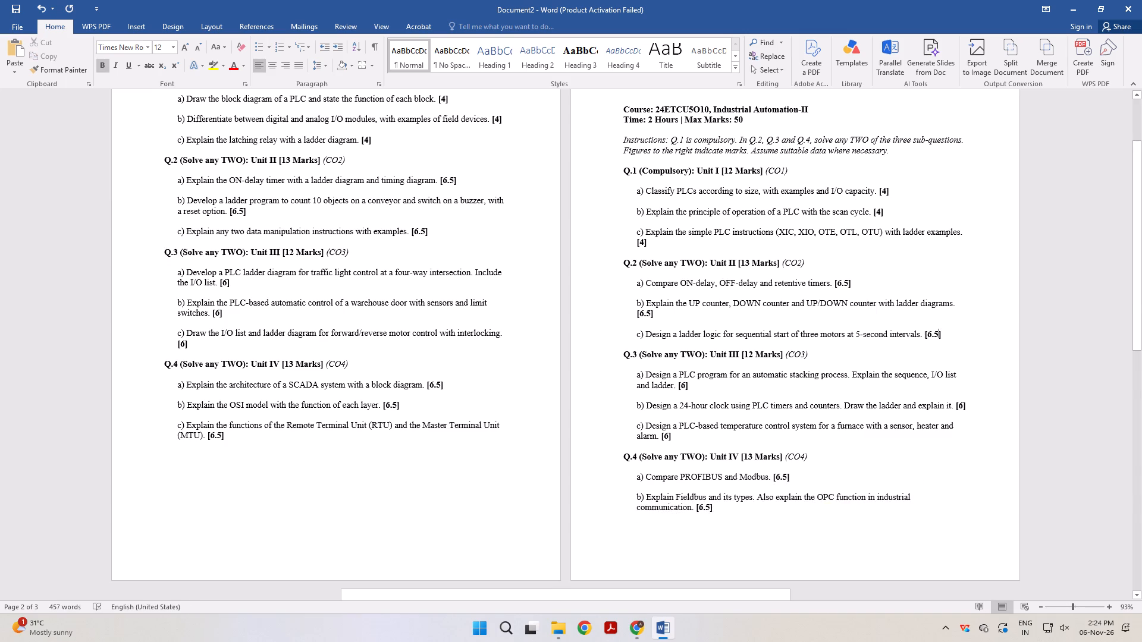
scroll(558, 415, "up", 6)
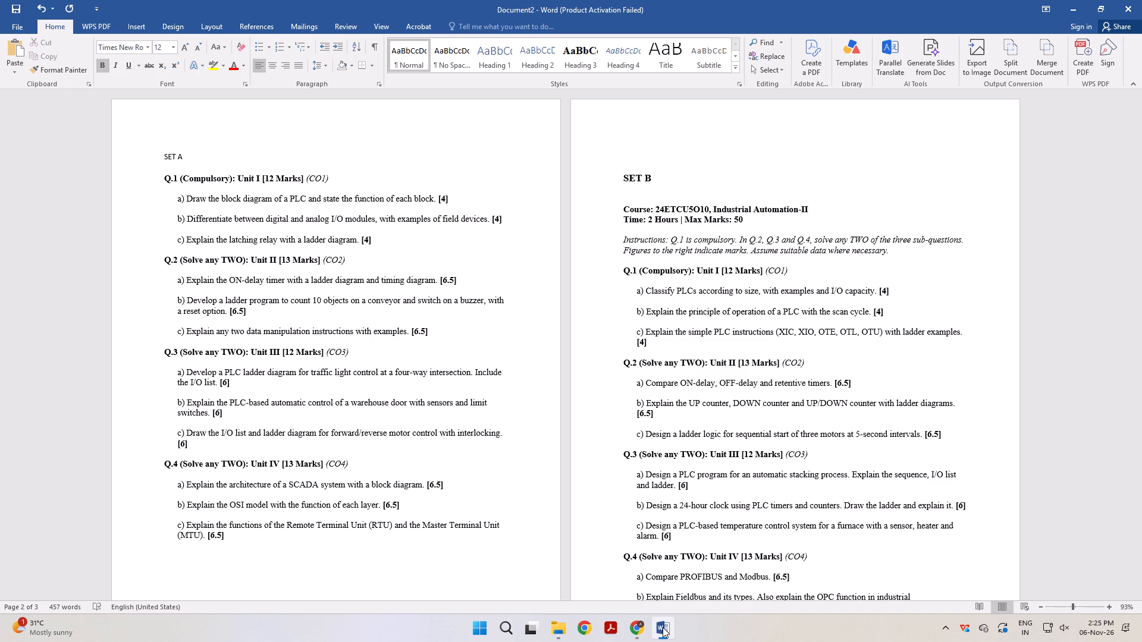
left_click(663, 627)
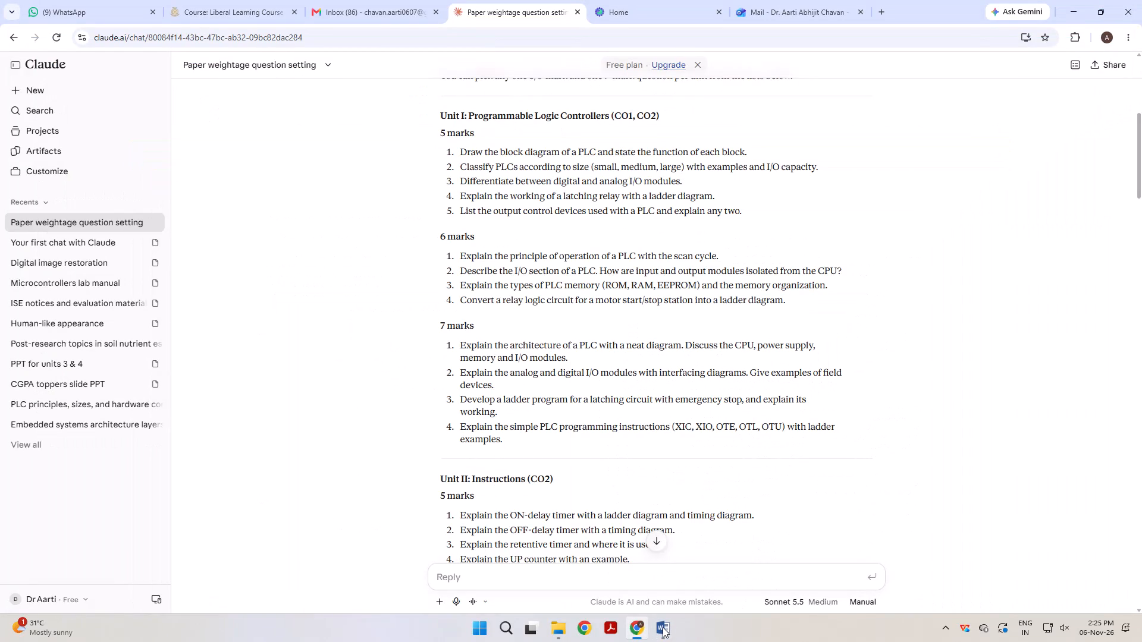
left_click(663, 627)
left_click(663, 627)
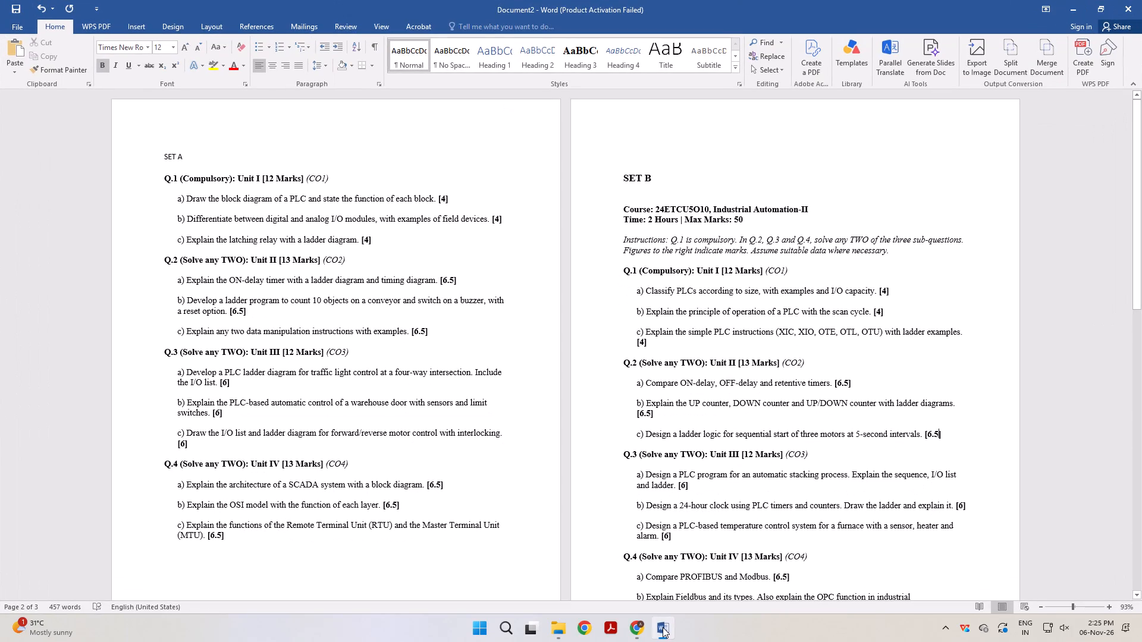
Replace the question text of Set A's Q.1 c) in Word with Claude's Unit I question on classifying PLCs according to size.
left_click_drag(462, 167, 820, 169)
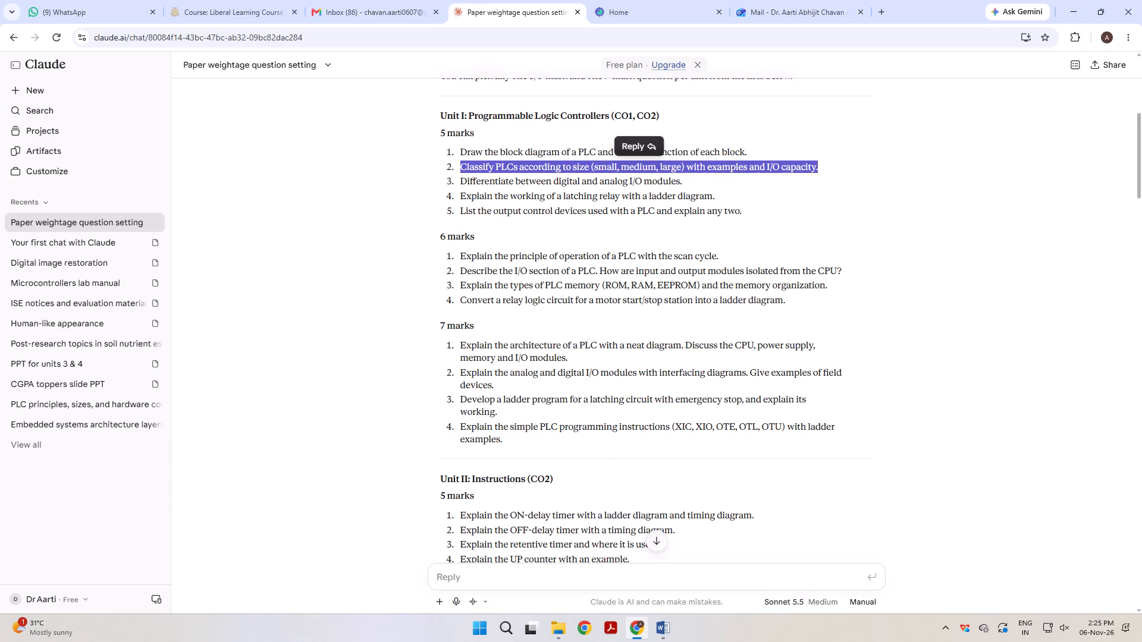
key("ctrl+c")
left_click(652, 627)
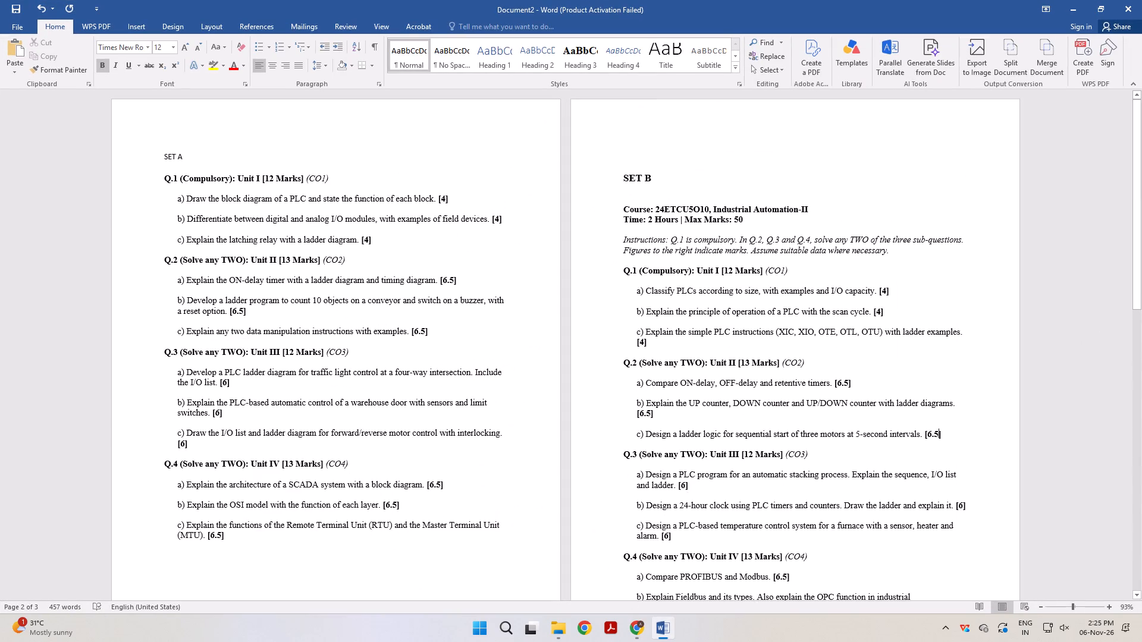
left_click_drag(188, 241, 221, 244)
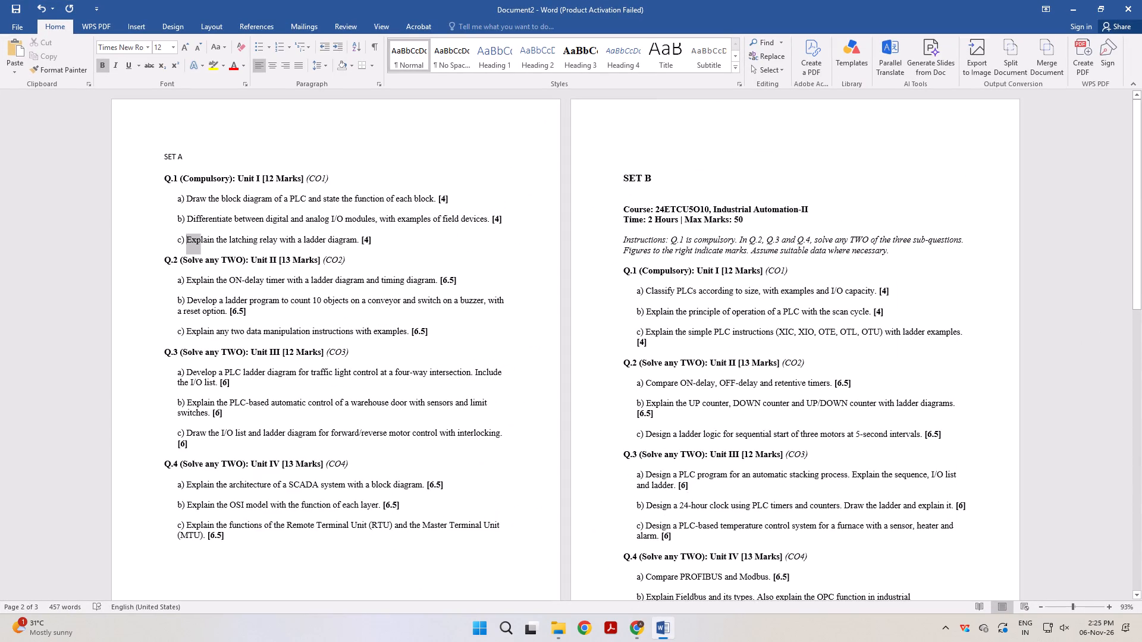
left_click_drag(221, 244, 350, 241)
key("ctrl+v")
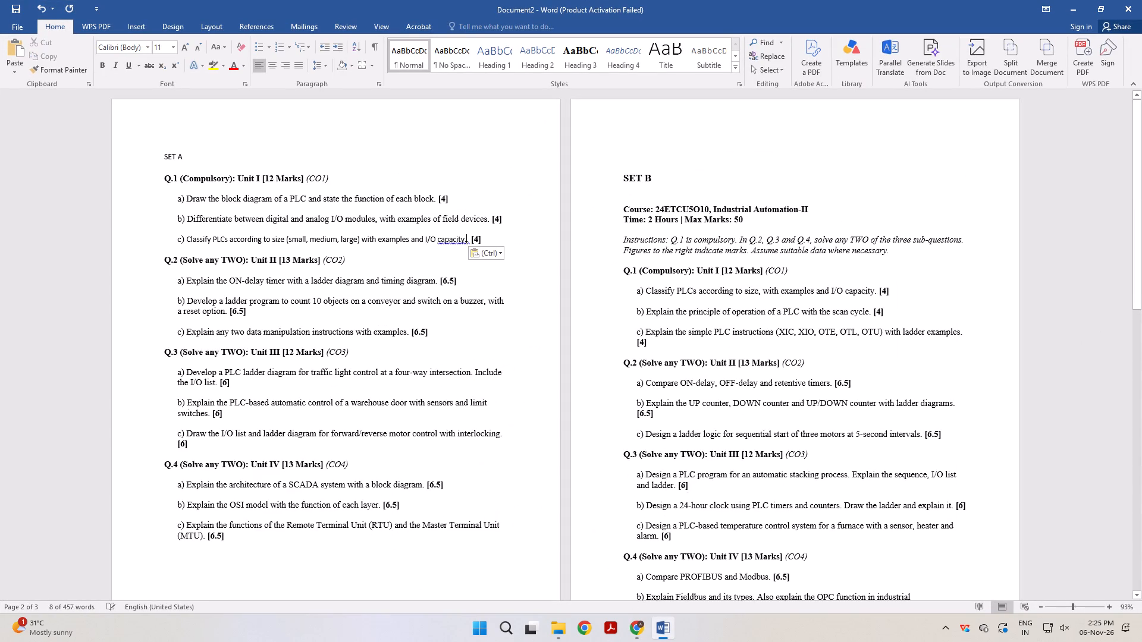
Copy the text formatting of Set A's Q.1 a) onto the whole question line of Q.1 c).
left_click_drag(277, 212, 315, 213)
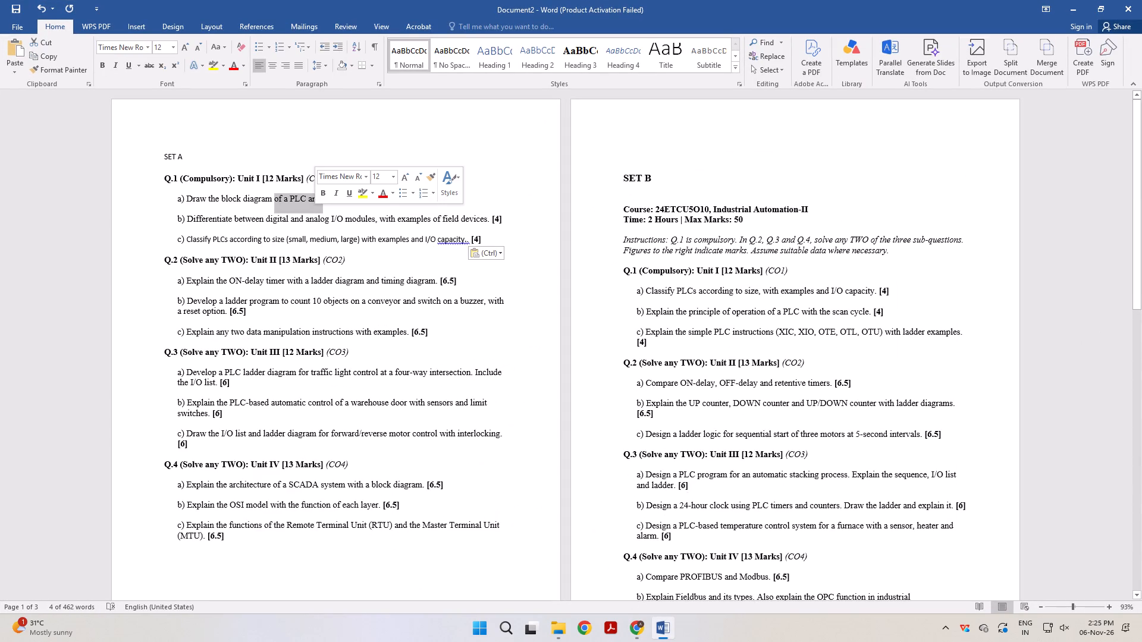
left_click(430, 178)
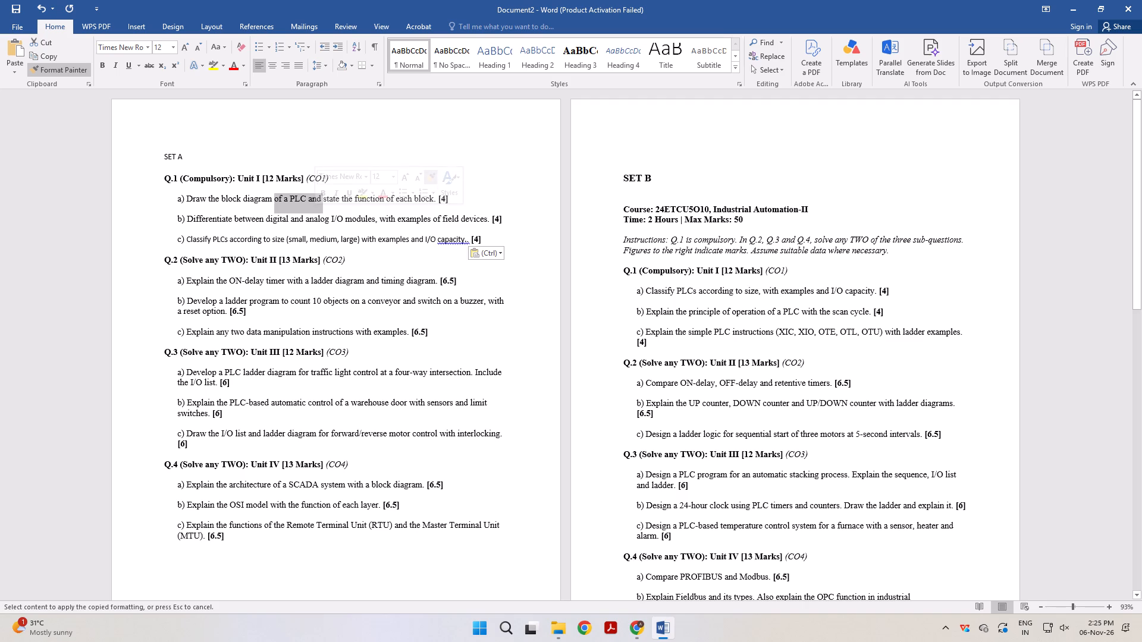
double_click(326, 244)
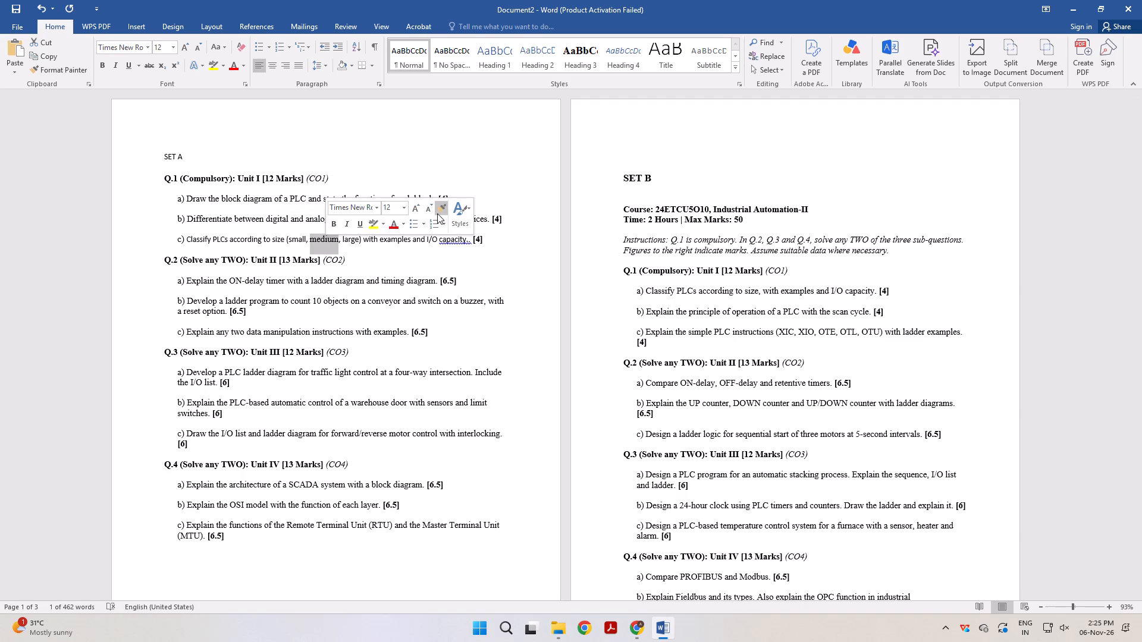
left_click(443, 211)
left_click_drag(471, 241, 451, 244)
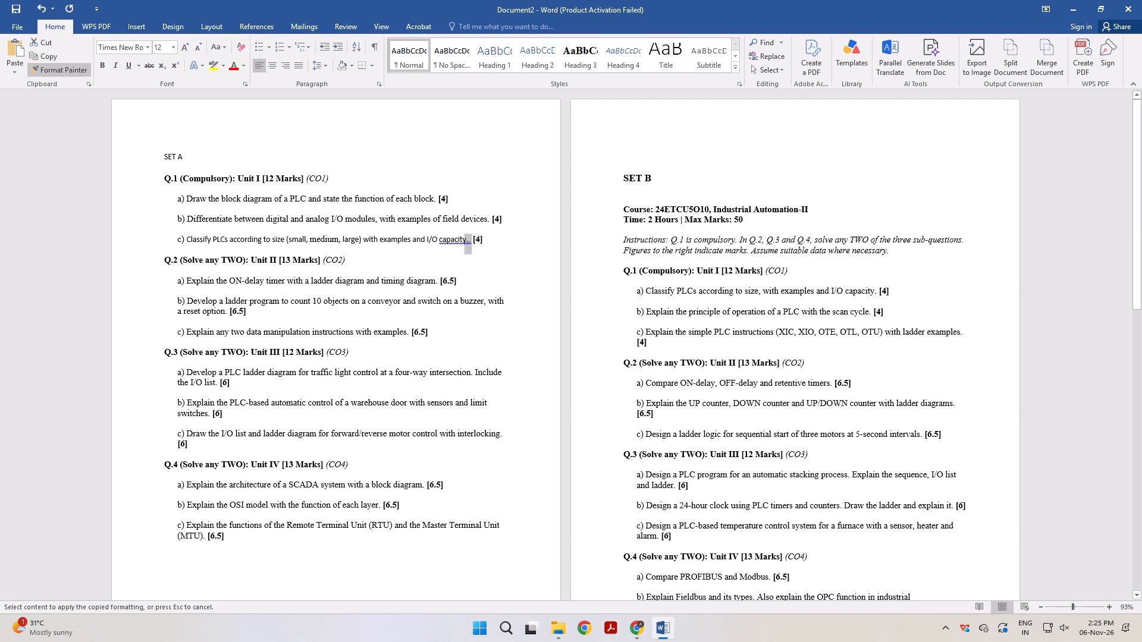
left_click_drag(451, 244, 184, 243)
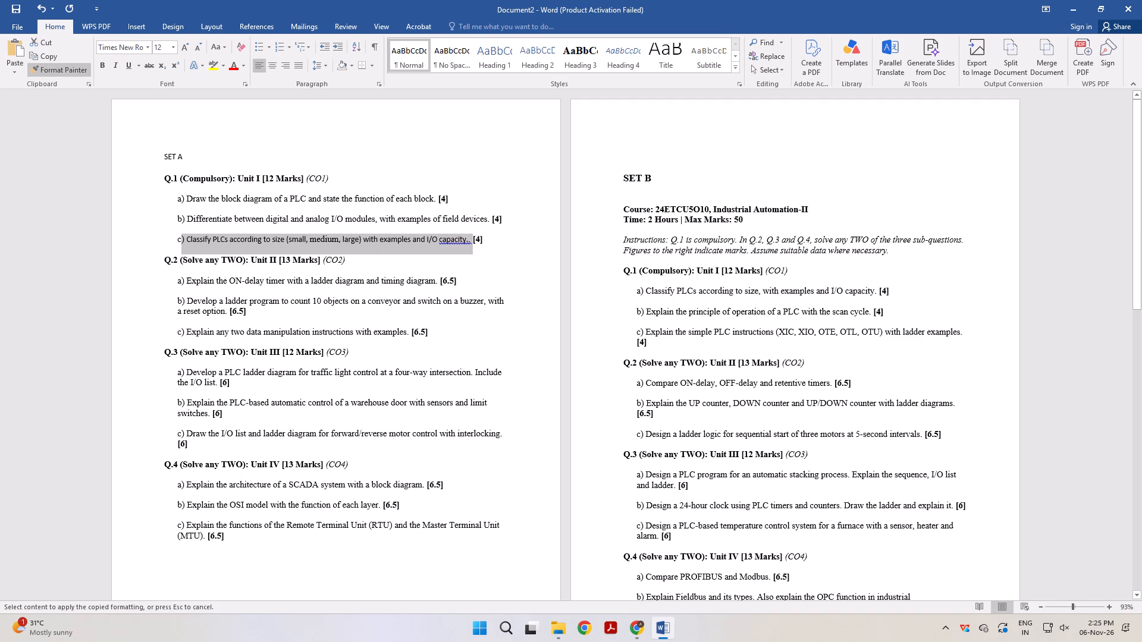
left_click_drag(184, 243, 175, 243)
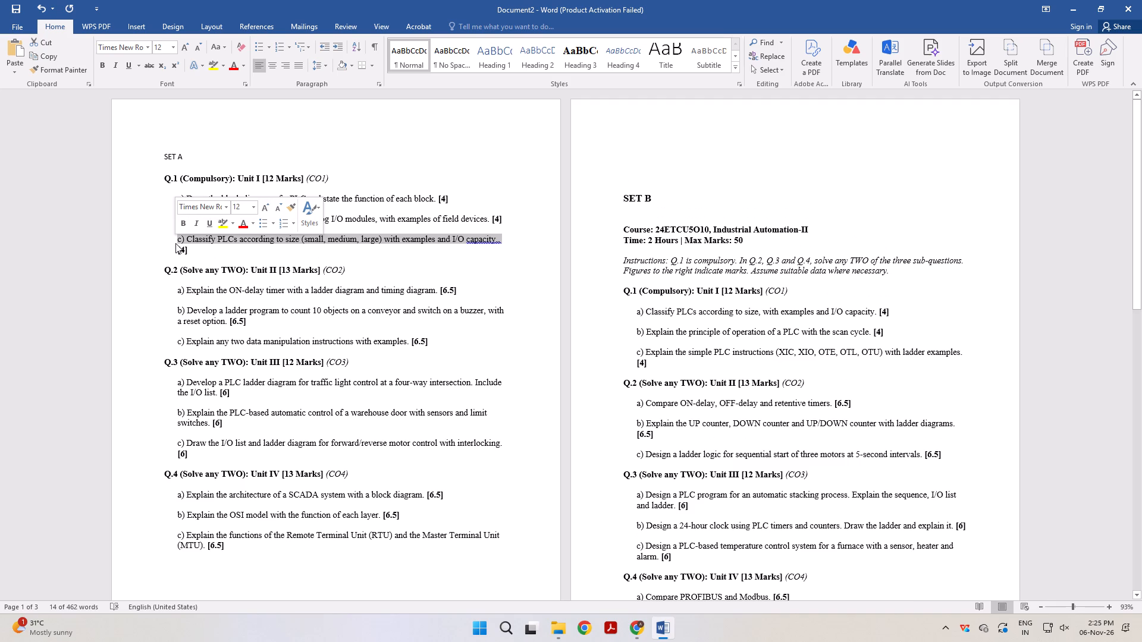
Delete the trailing periods after "capacity" in Set A's Q.1 c), leaving one space before the [4] mark.
left_click(440, 264)
left_click(517, 240)
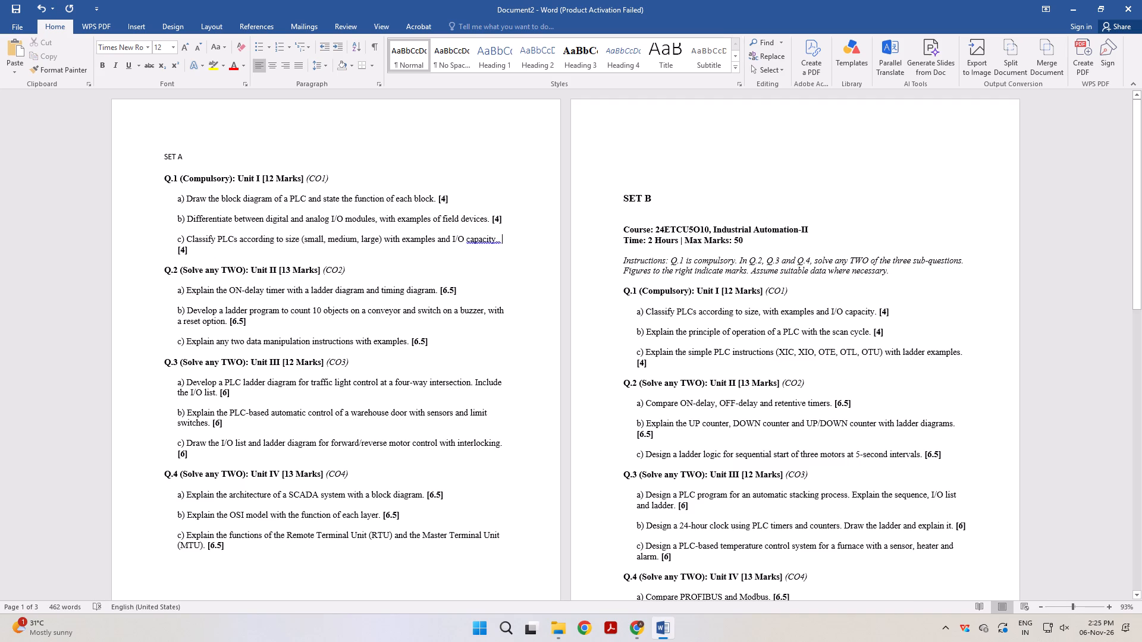
key("BackSpace")
key("BackSpace")
key("BackSpace")
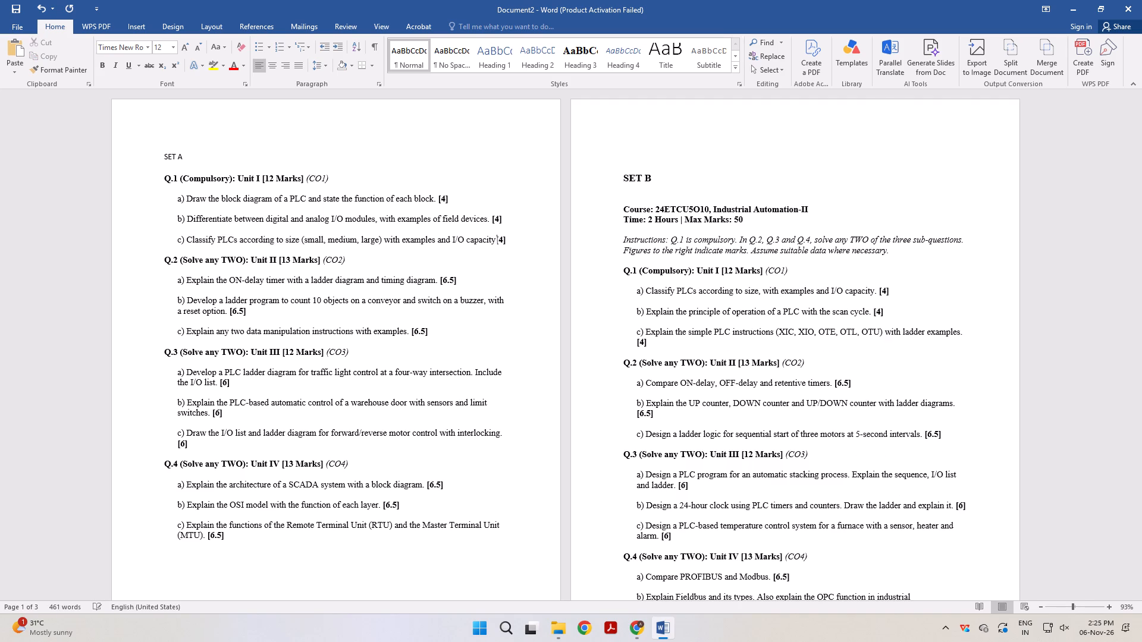
key("space")
Start saving the document under ACADEMIC AY 2026-27 in the IA folder, and create and open a new folder named ESE there.
key("ctrl+s")
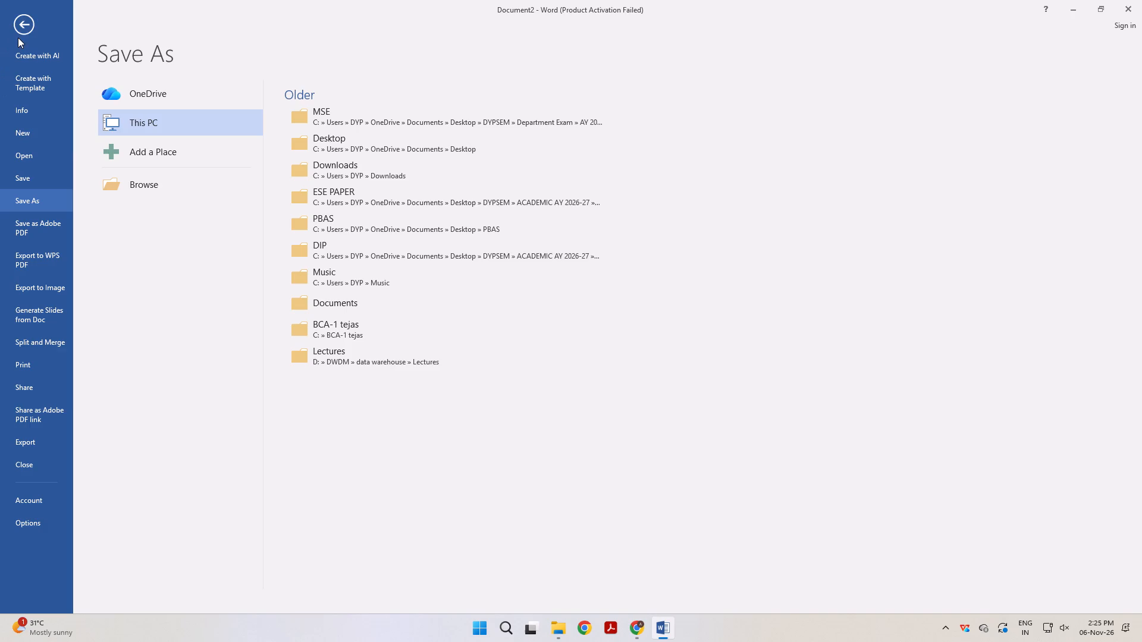
left_click(27, 23)
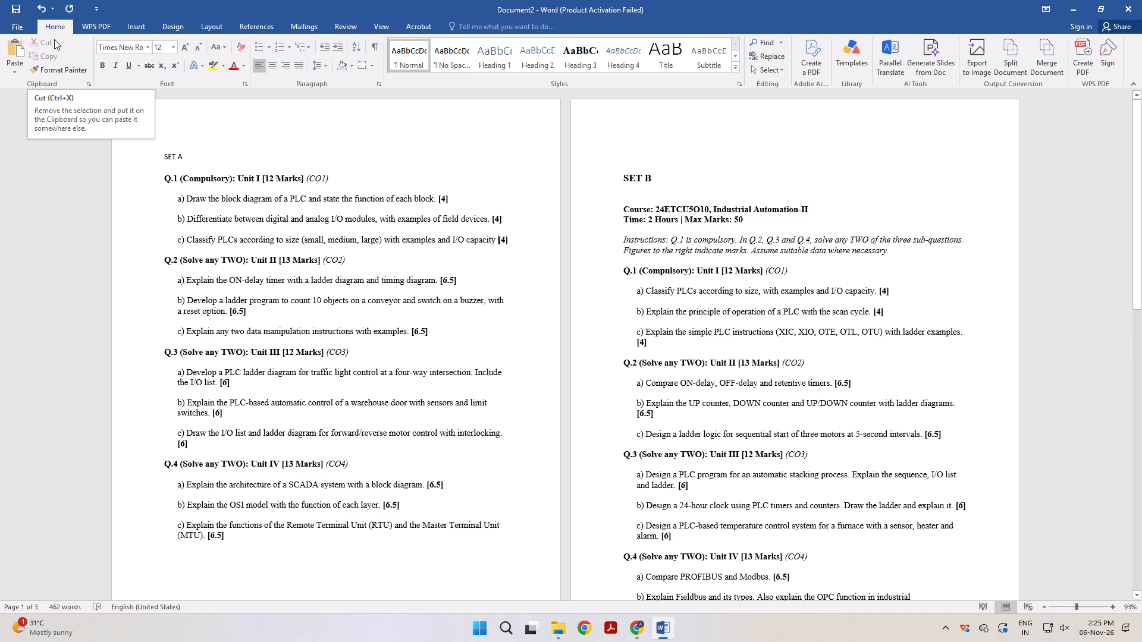
left_click(17, 15)
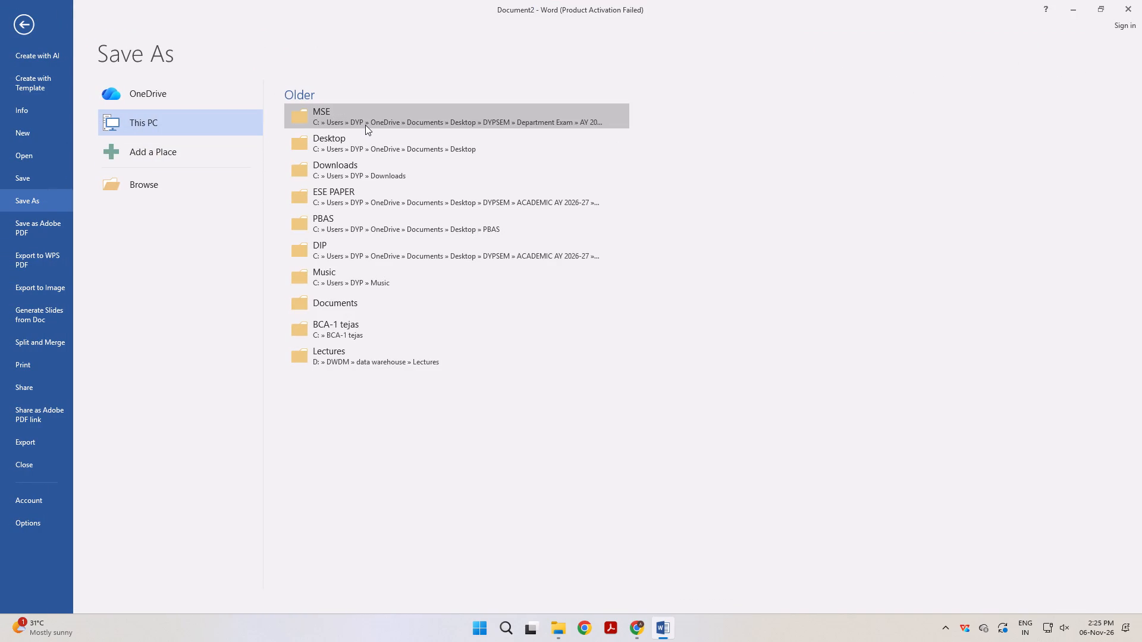
left_click(372, 251)
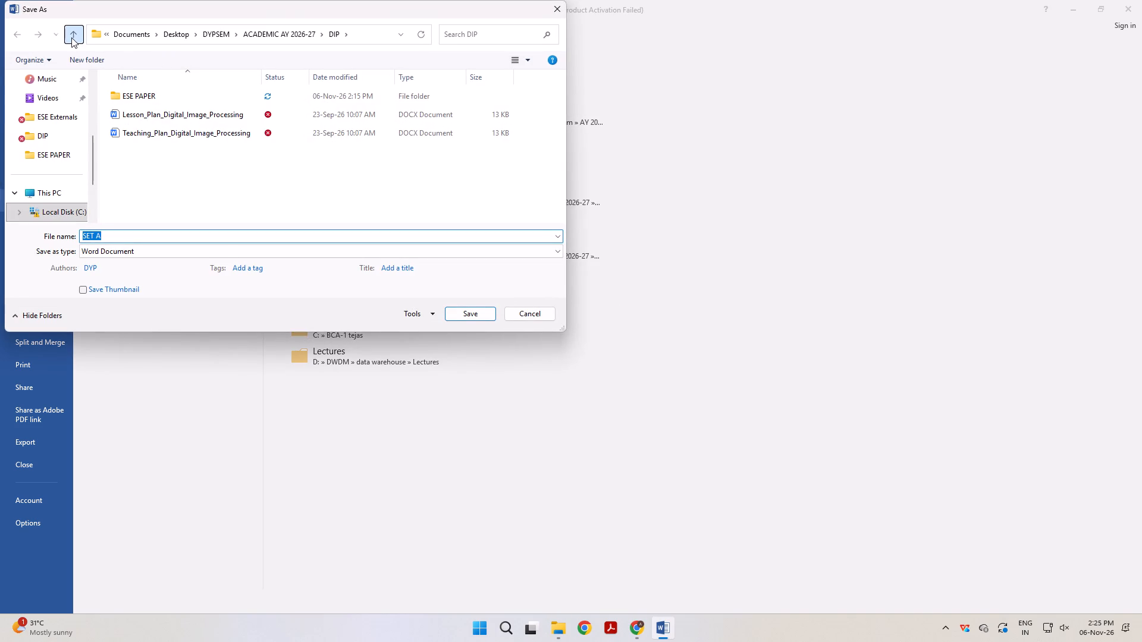
left_click(71, 37)
double_click(149, 149)
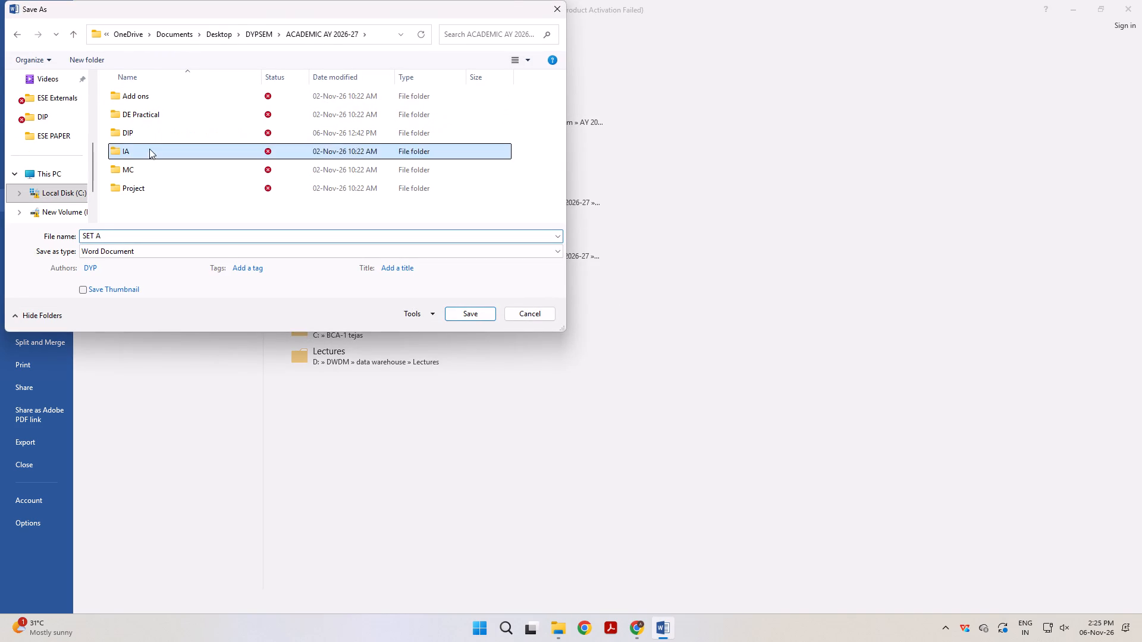
left_click(78, 62)
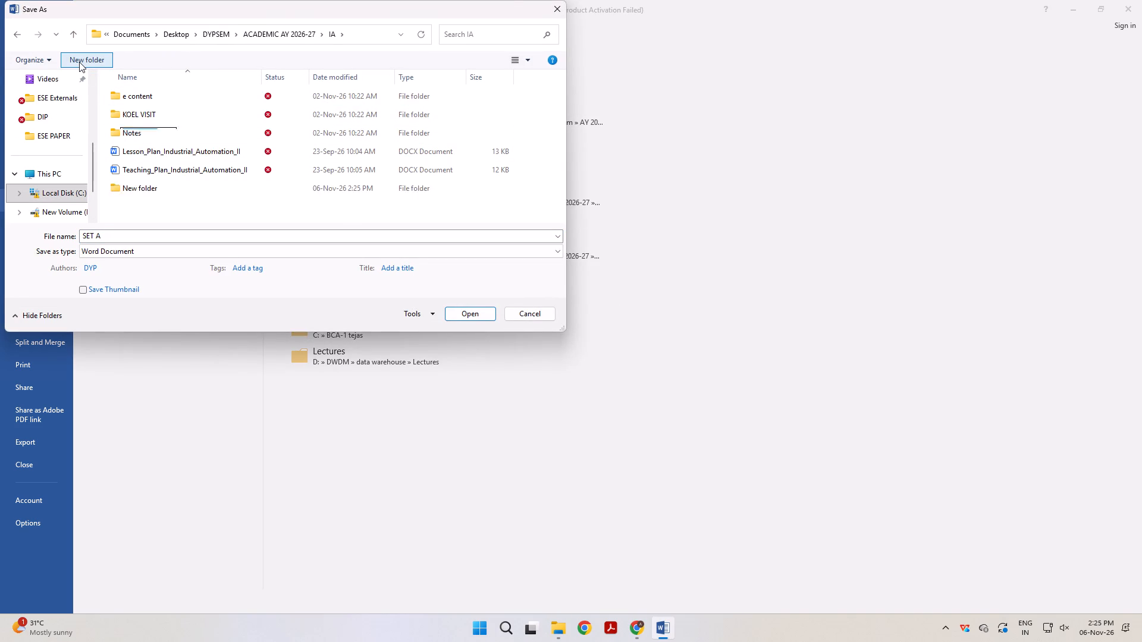
type("ese")
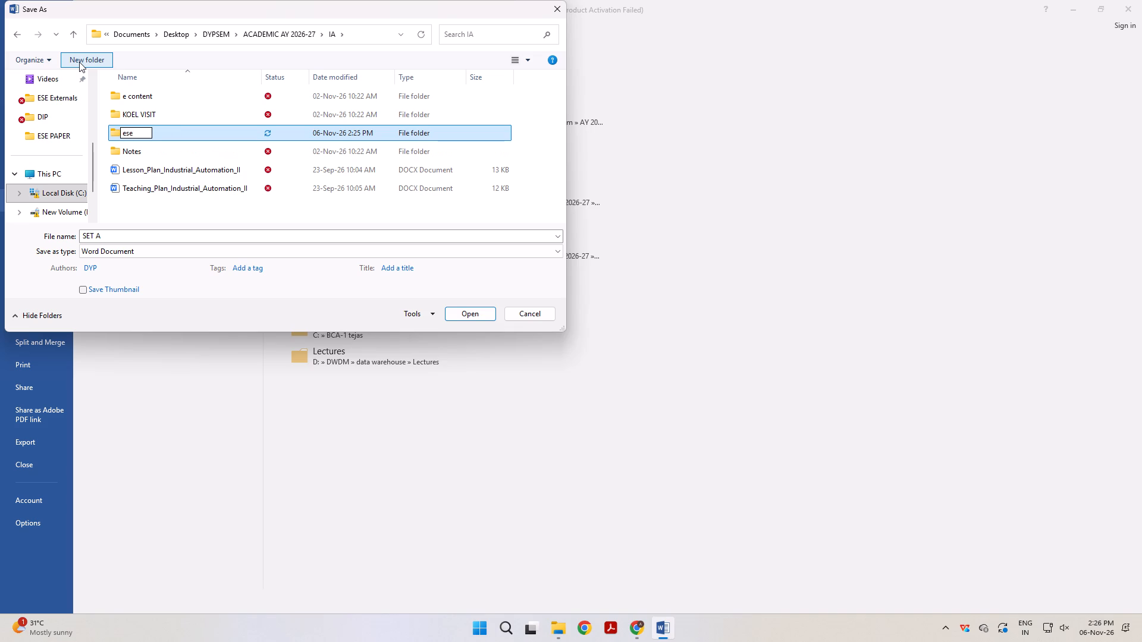
key("BackSpace")
key("BackSpace")
key("BackSpace")
type("ESE")
key("Return")
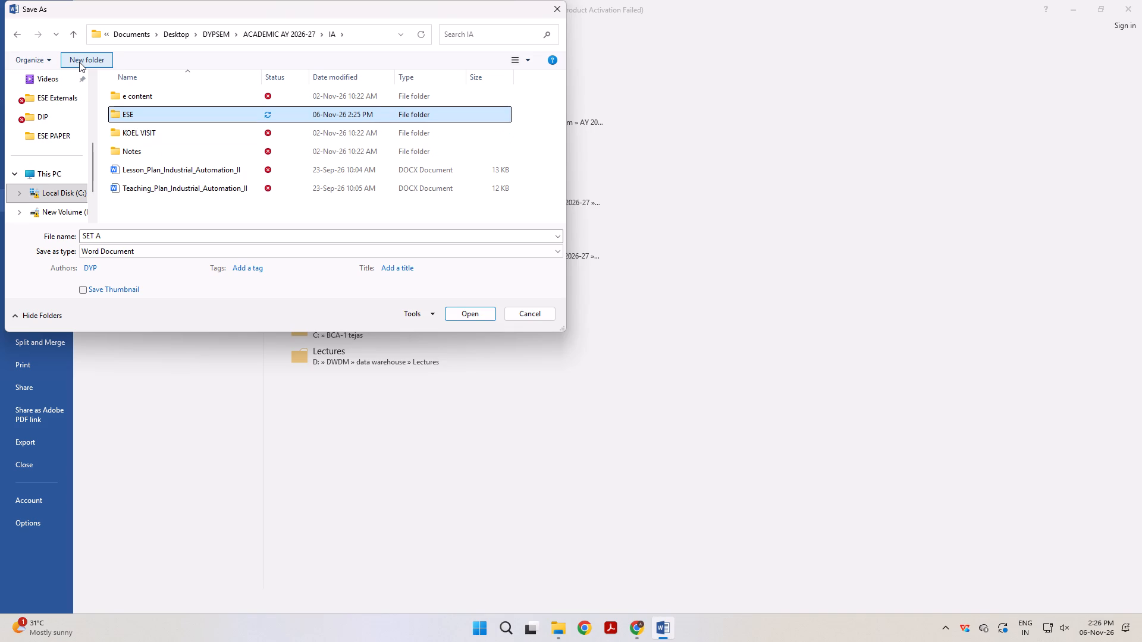
key("Return")
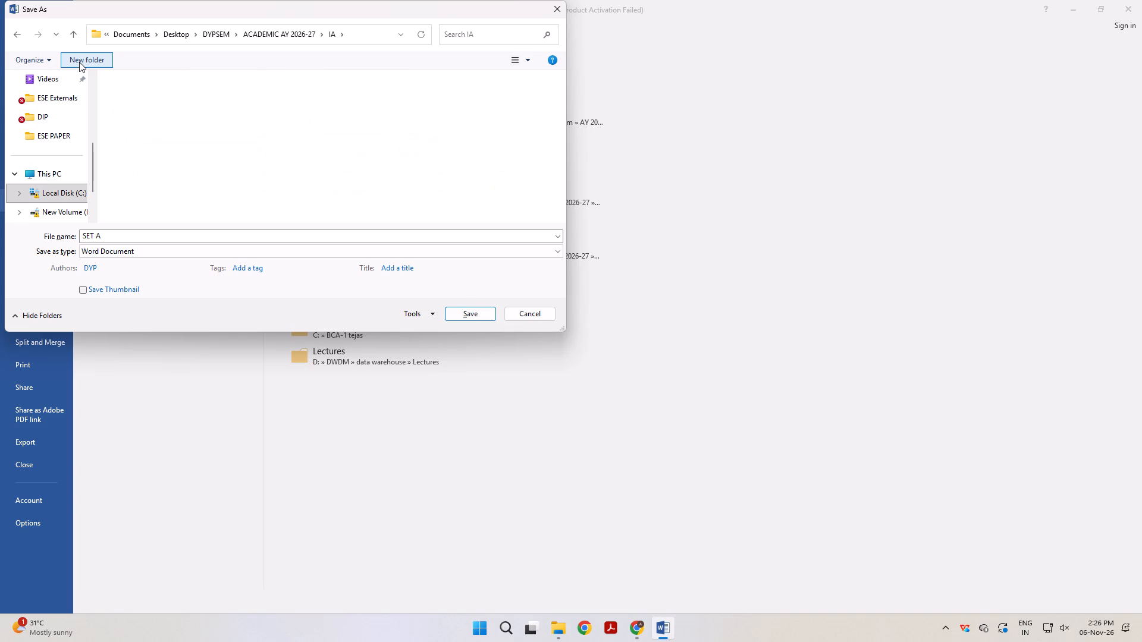
Save the document as a Word file named "SET A & B" in the ESE folder.
left_click(109, 230)
left_click(108, 234)
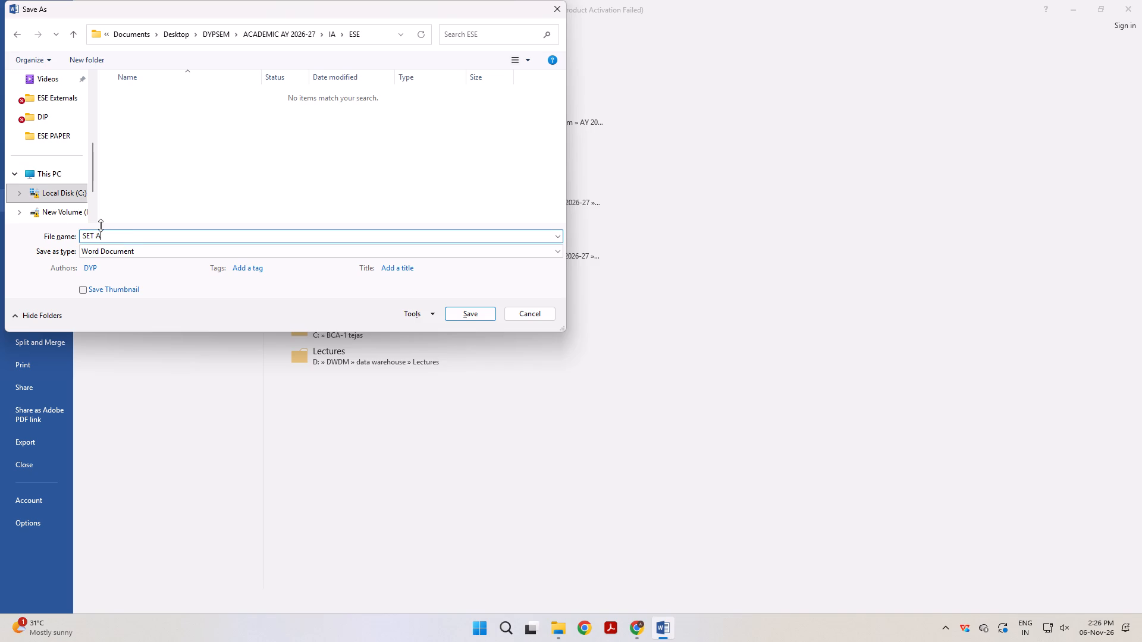
key("space")
type("&")
key("space")
key("BackSpace")
key("Return")
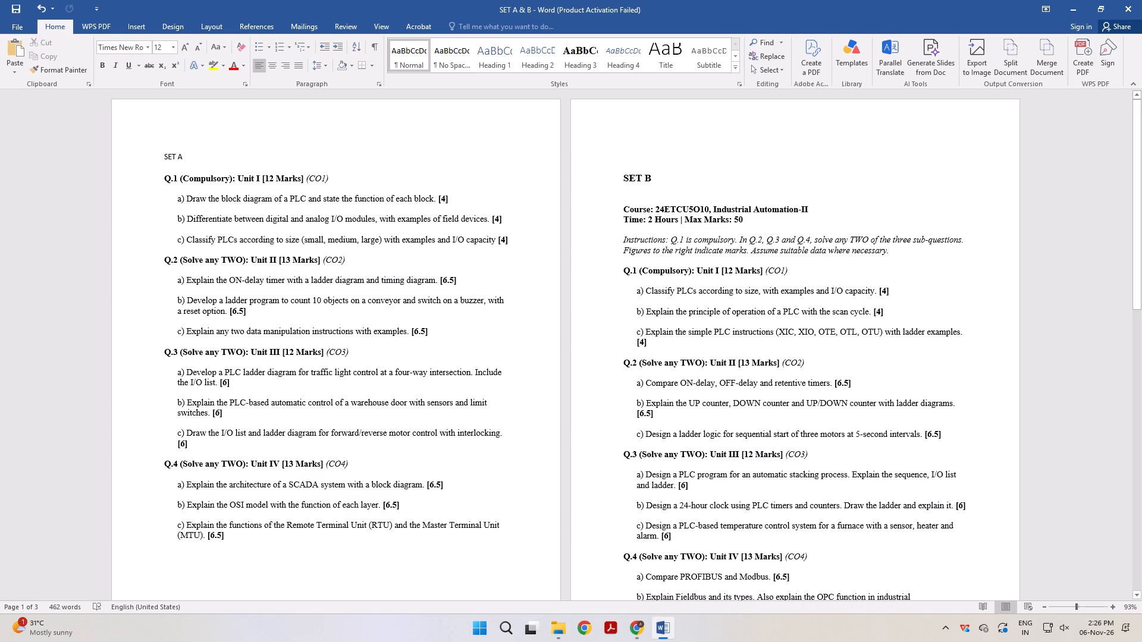
Remove "(small, medium, large)" from Set A's Q.1 c) and save the document.
left_click(382, 241)
key("BackSpace")
key("BackSpace")
key("BackSpace")
key("BackSpace")
key("BackSpace")
key("BackSpace")
key("BackSpace")
key("BackSpace")
key("BackSpace")
key("BackSpace")
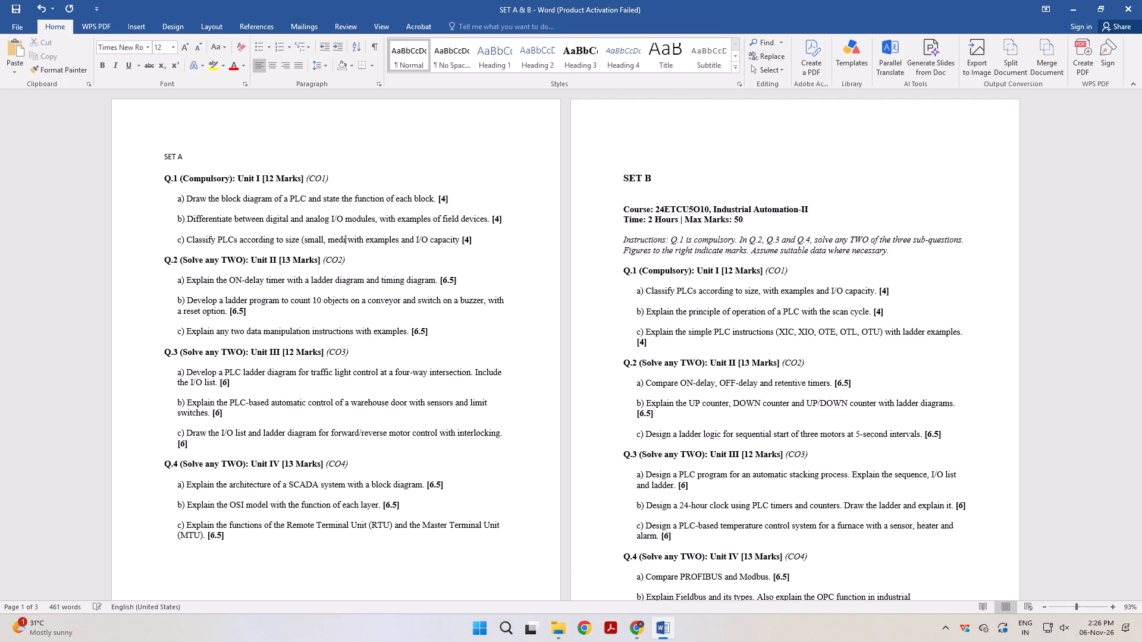
key("BackSpace")
key("BackSpace")
key("BackSpace")
key("BackSpace")
key("BackSpace")
key("BackSpace")
key("BackSpace")
key("BackSpace")
key("BackSpace")
key("BackSpace")
key("BackSpace")
key("BackSpace")
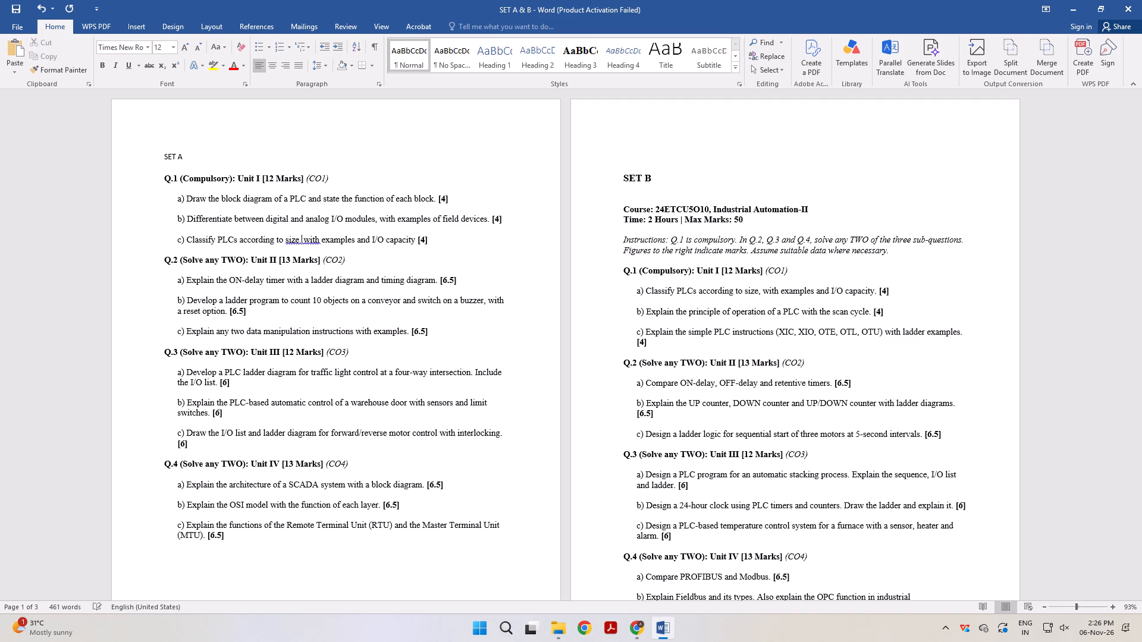
key("BackSpace")
key("ctrl+s")
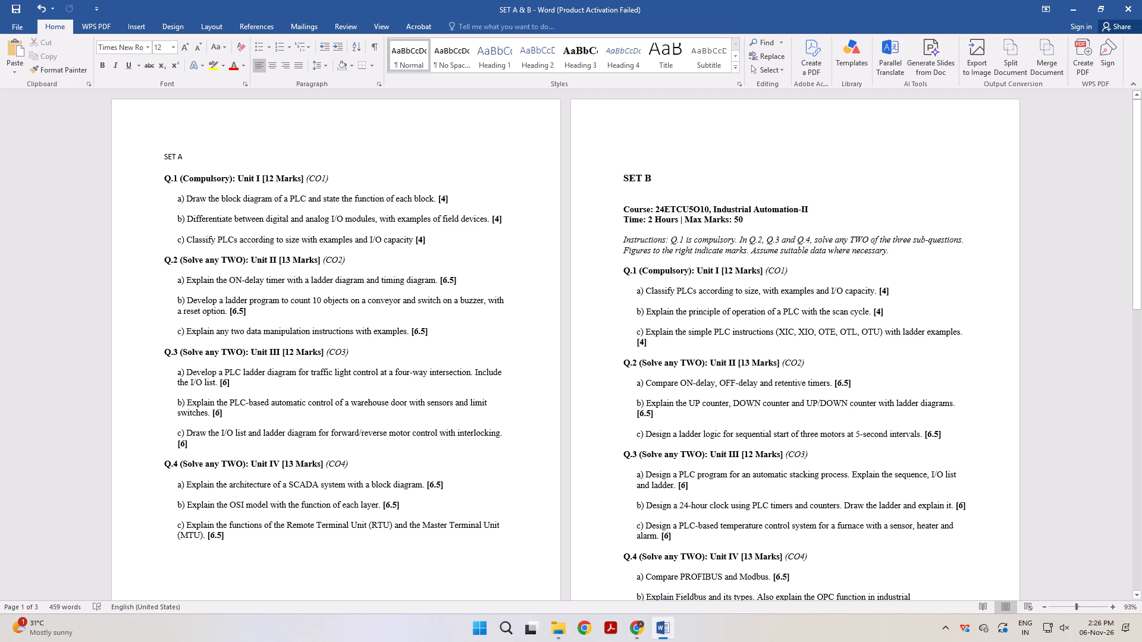
Change the marks of Set A's Q.2 a) to [6].
left_click(453, 279)
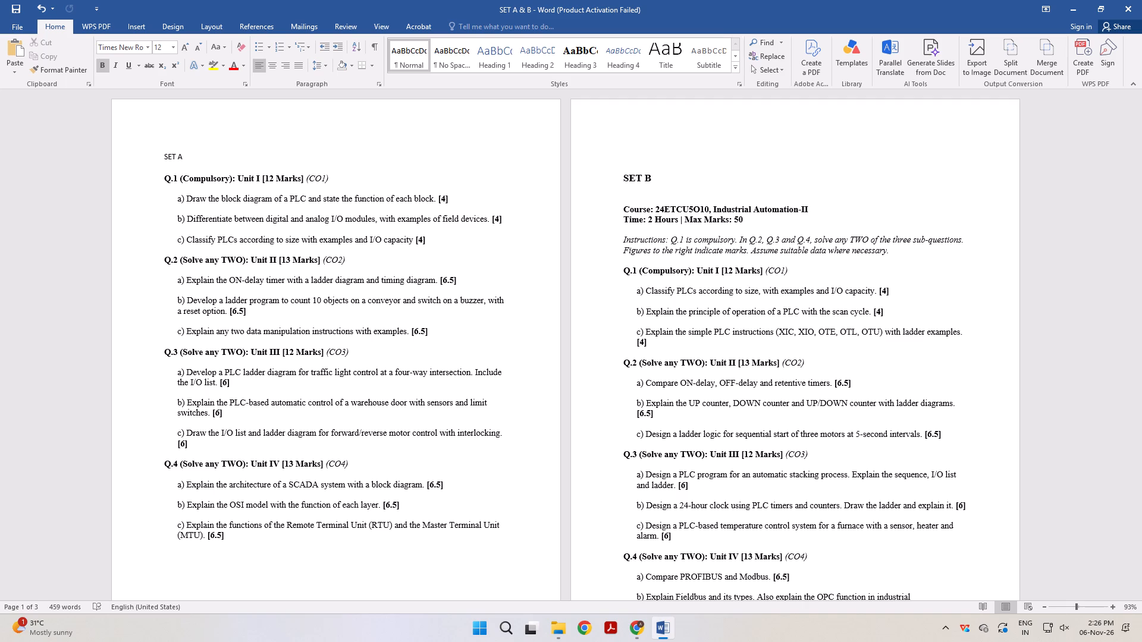
key("BackSpace")
key("BackSpace")
left_click(8, 6)
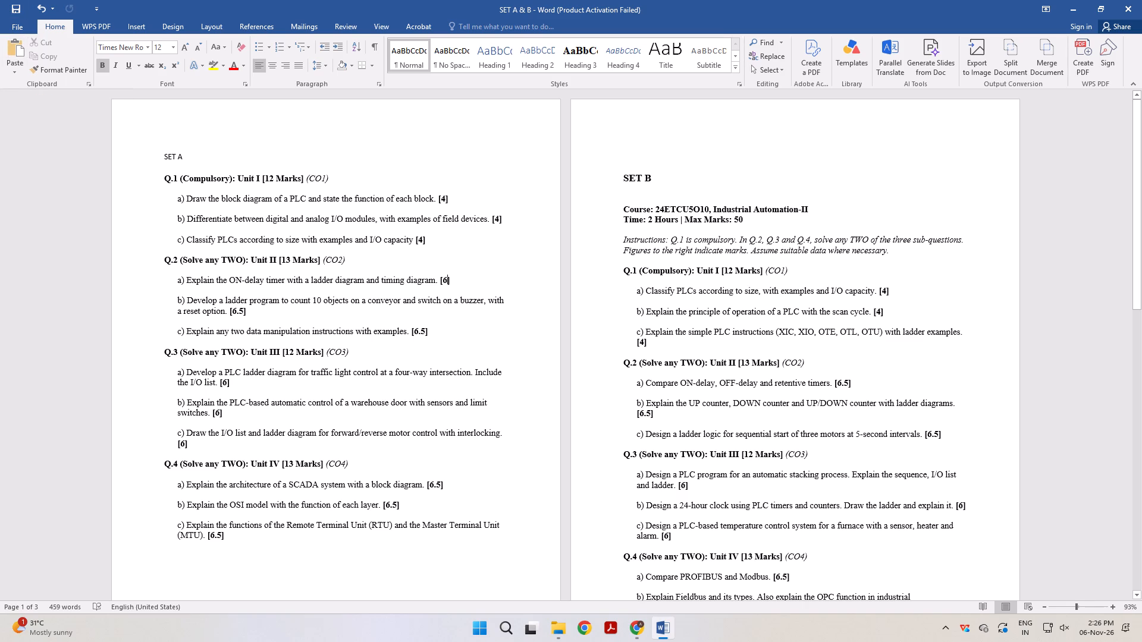
scroll(189, 213, "down", 4)
scroll(190, 213, "up", 4)
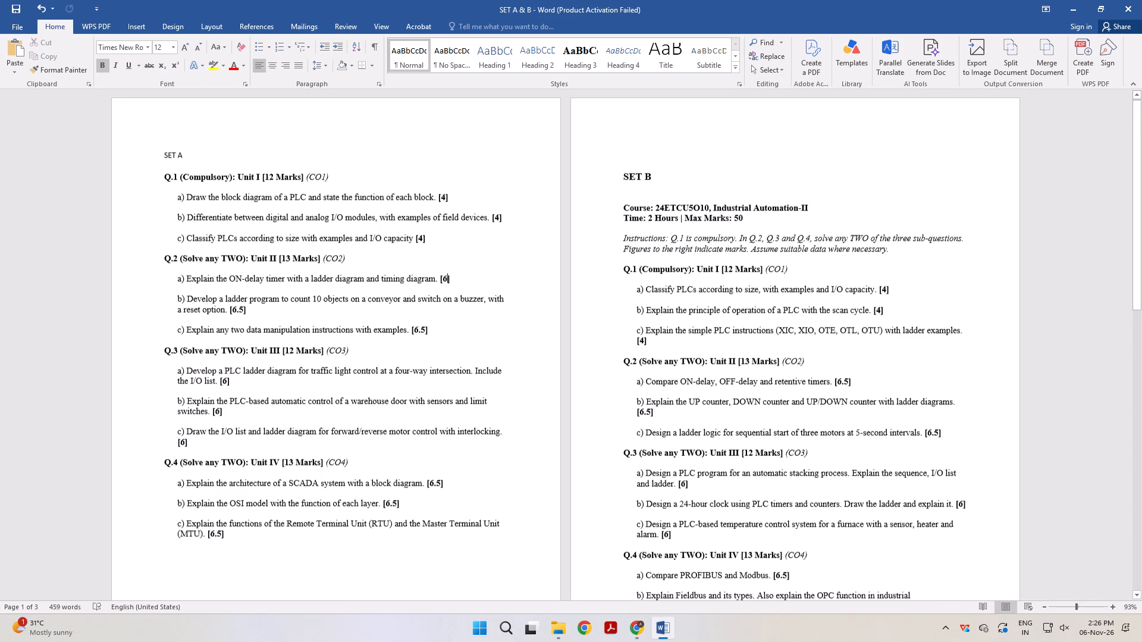
key("ctrl+a")
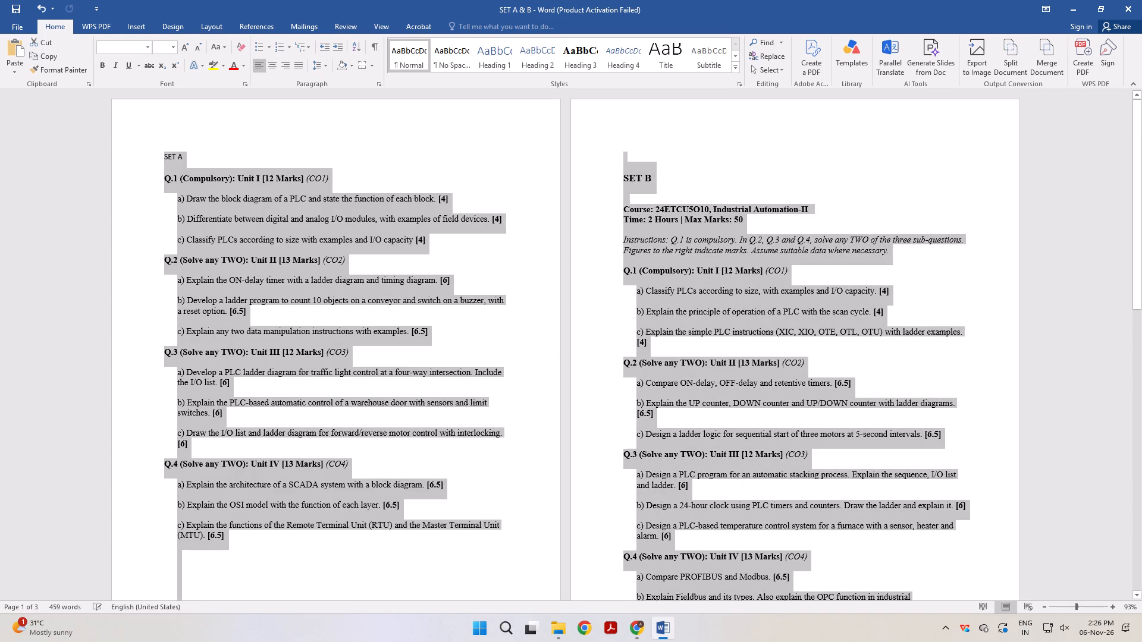
key("ctrl+c")
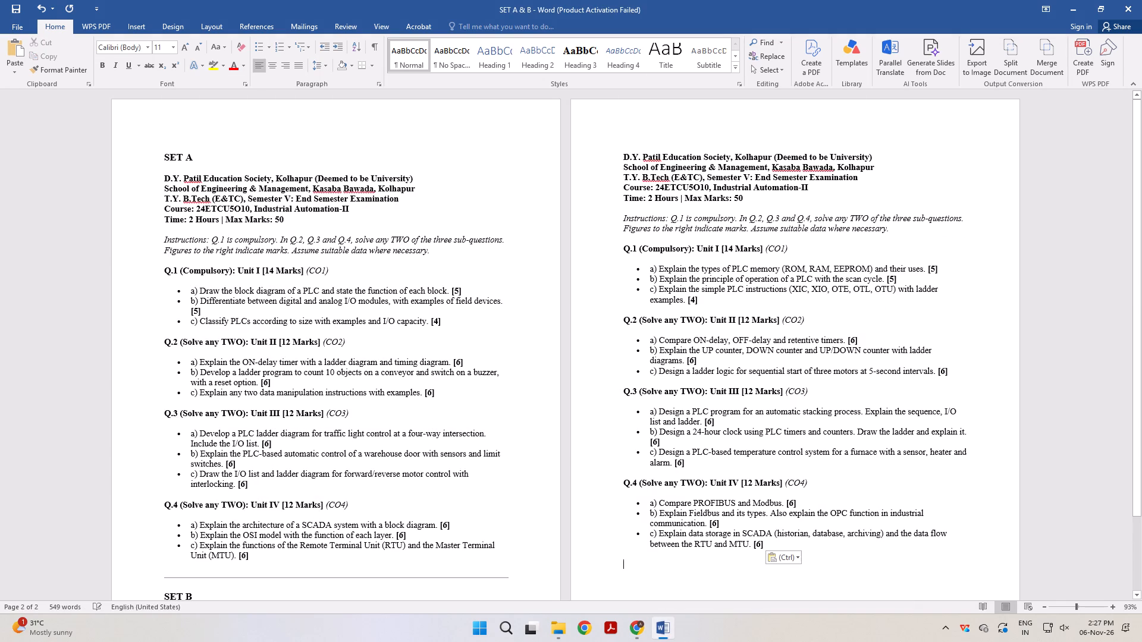
Delete Set A's college, examination, course and time header lines below the SET A heading.
left_click_drag(298, 224, 148, 180)
key("Delete")
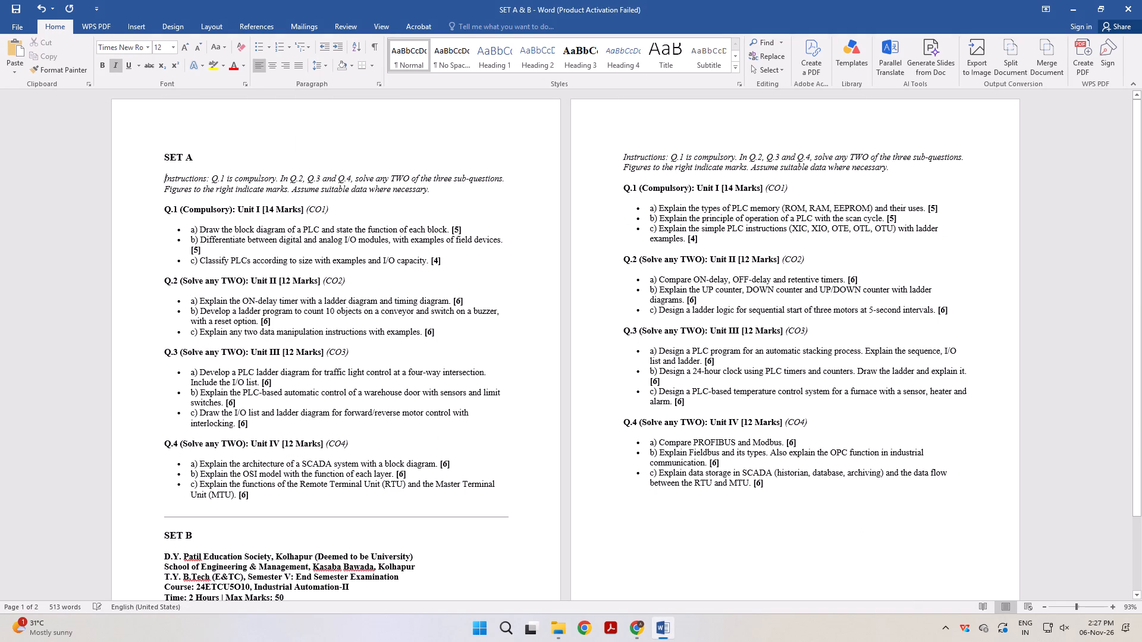
Insert blank lines after Set A's Q.4 c) so that Set B, with its divider line, starts on the second page.
scroll(334, 453, "down", 4)
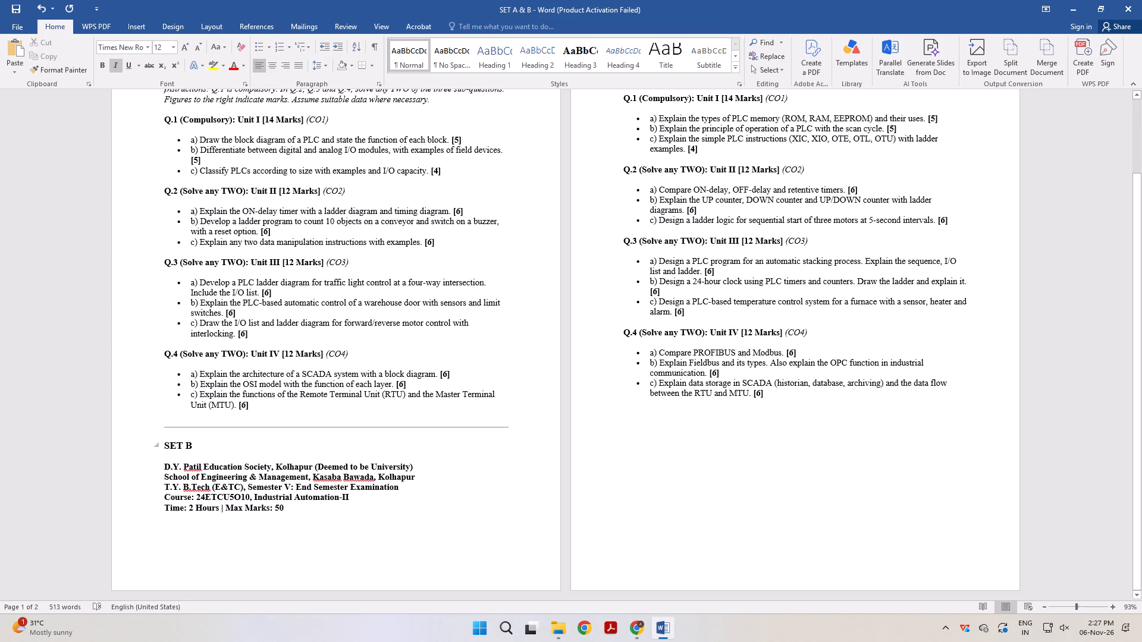
left_click(292, 407)
key("Return")
key("Return")
key("Return")
key("Return")
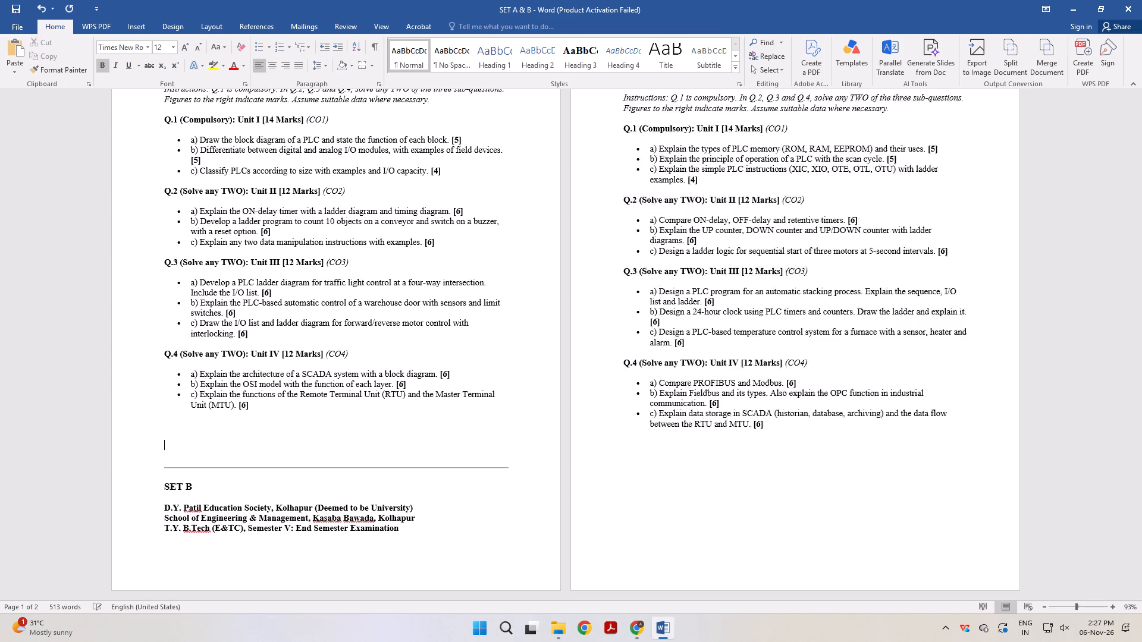
key("Return")
key("Return")
key("Return")
key("Return")
scroll(291, 407, "up", 3)
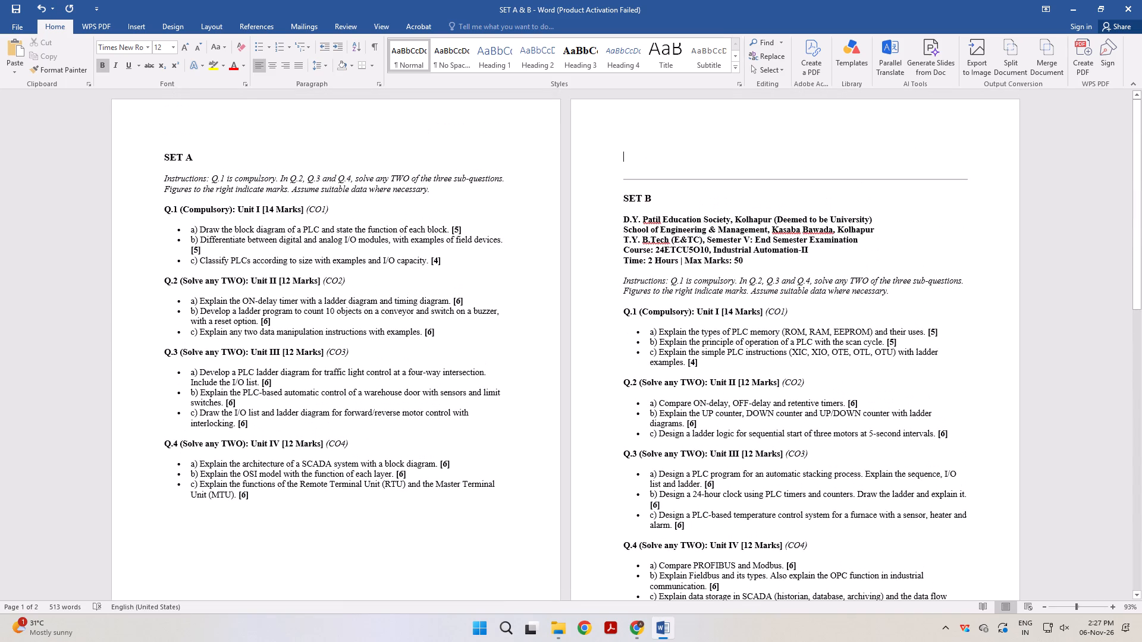
key("BackSpace")
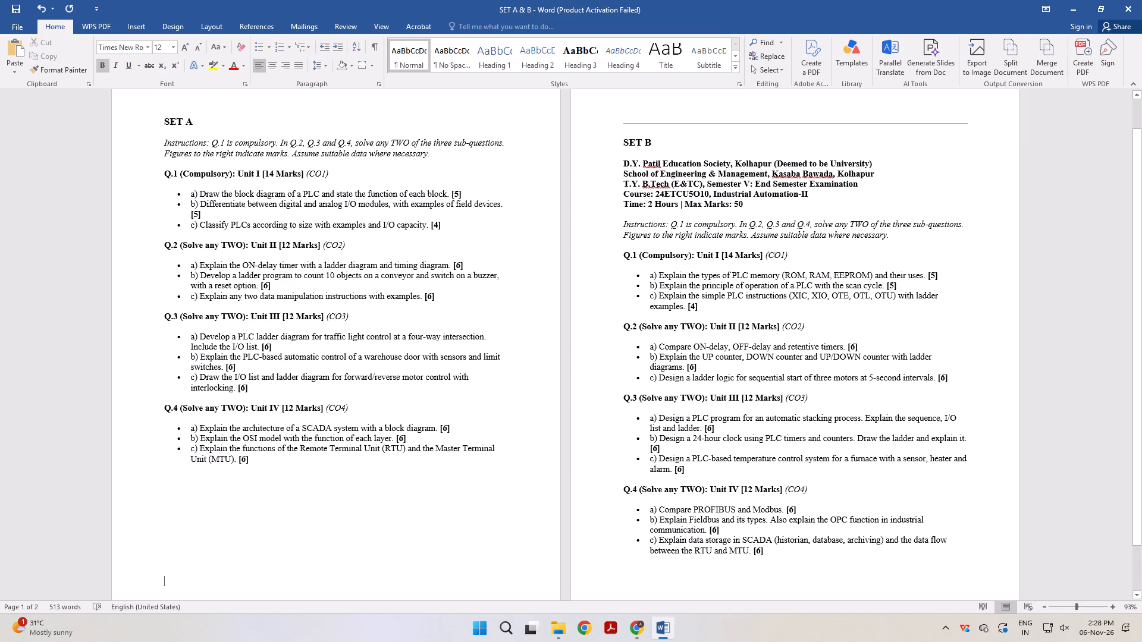
Remove the bullets from the questions throughout the whole document.
left_click_drag(190, 197, 228, 206)
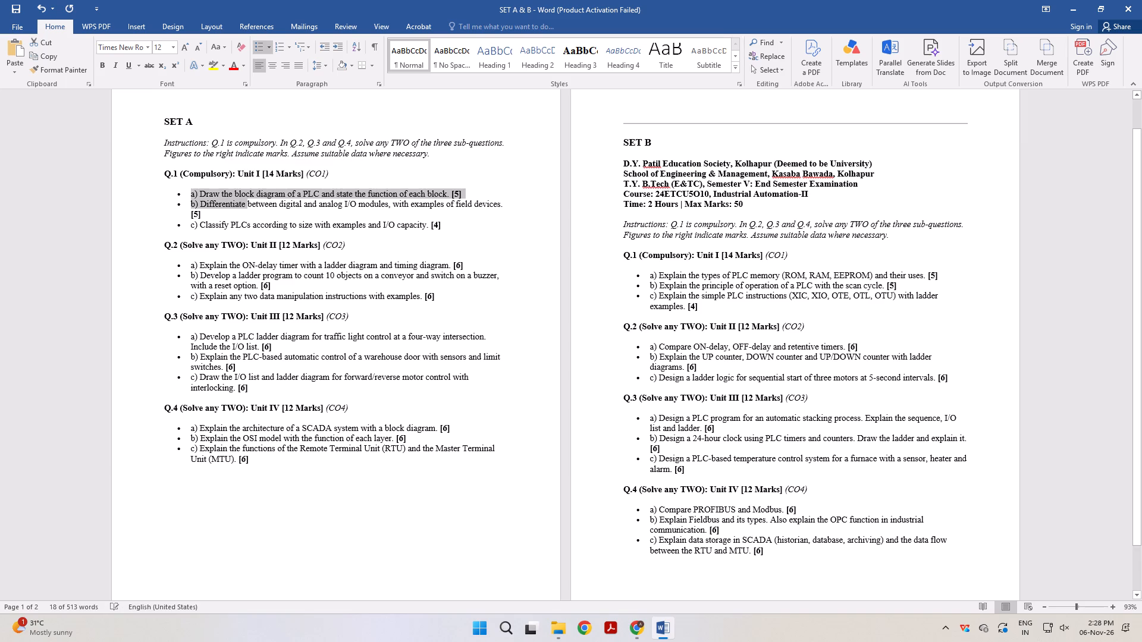
key("ctrl+a")
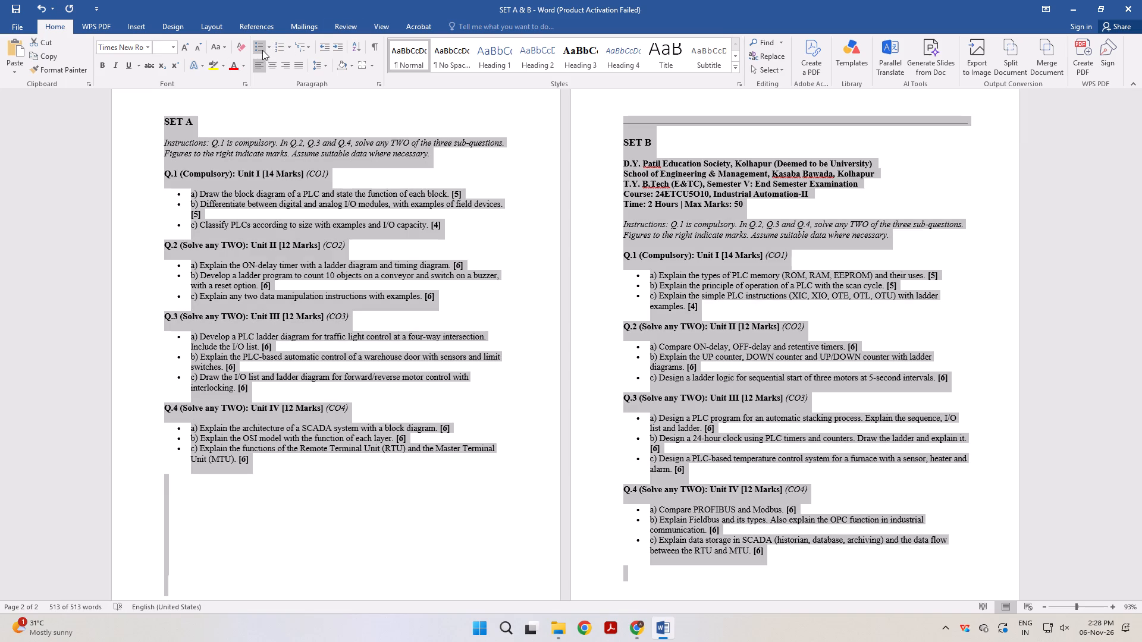
double_click(259, 47)
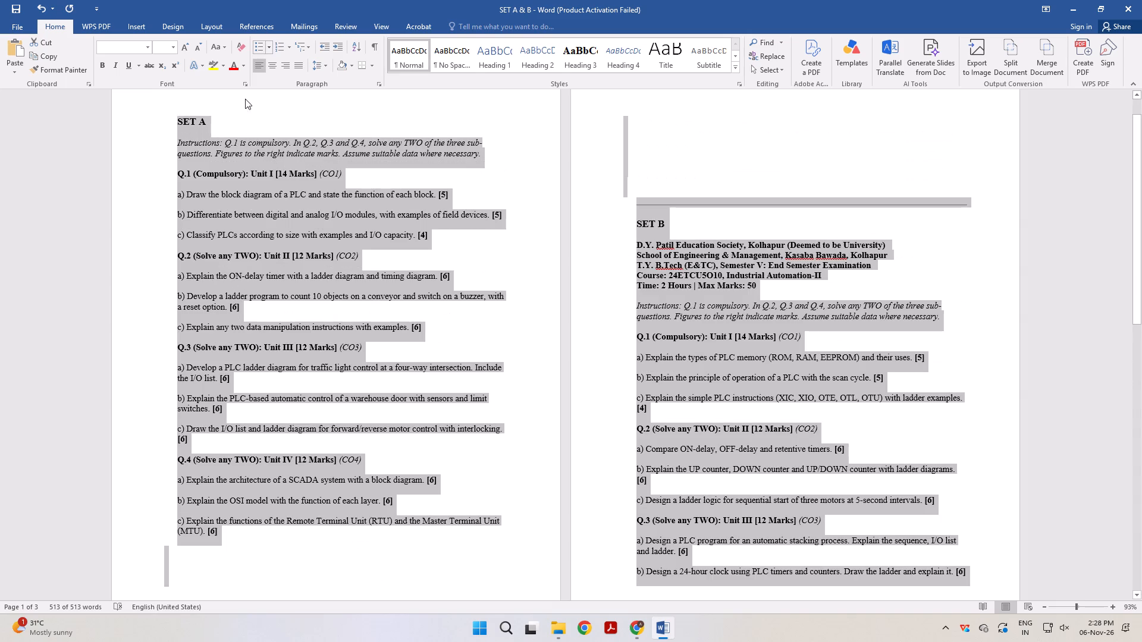
left_click(510, 455)
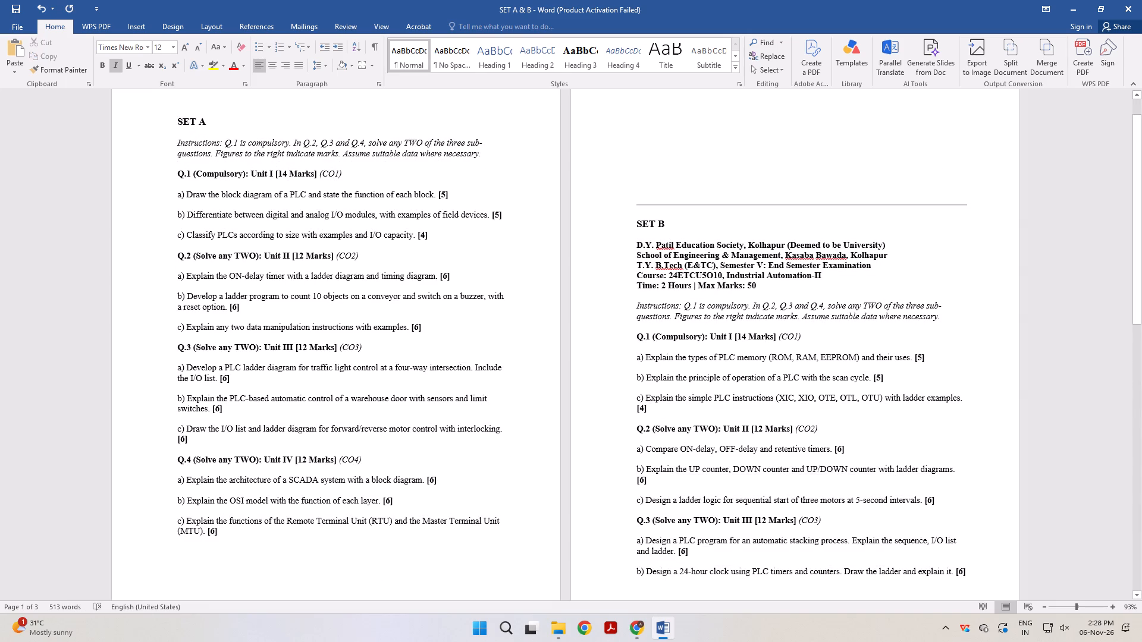
Remove the extra blank lines above Set B's divider line so that it sits at the top of the second page.
left_click(652, 193)
key("BackSpace")
key("BackSpace")
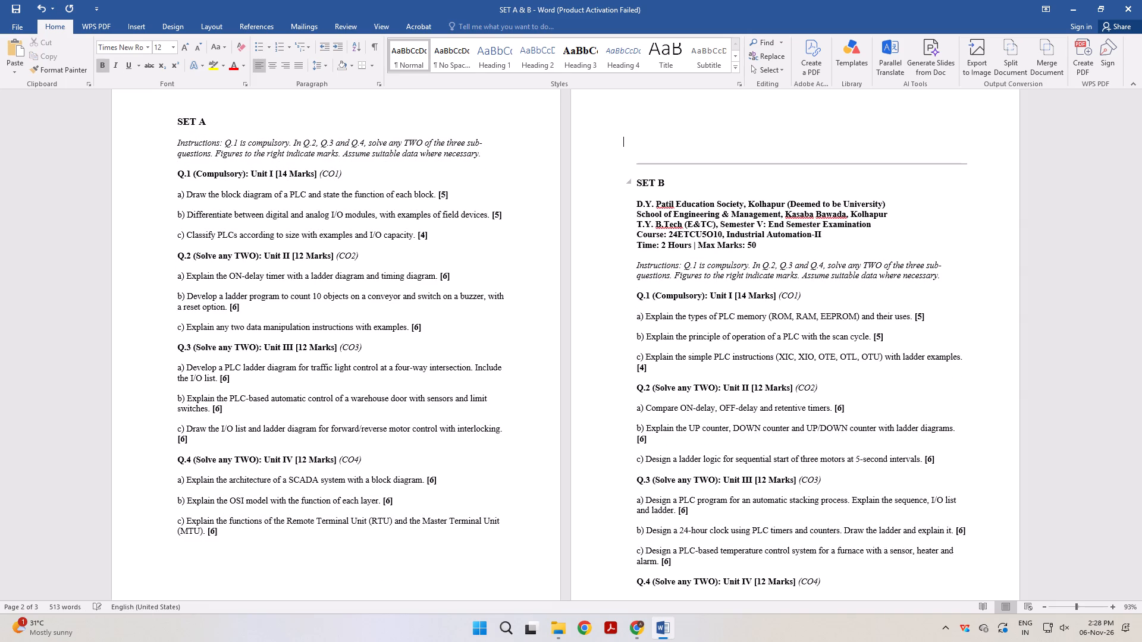
key("BackSpace")
key("BackSpace")
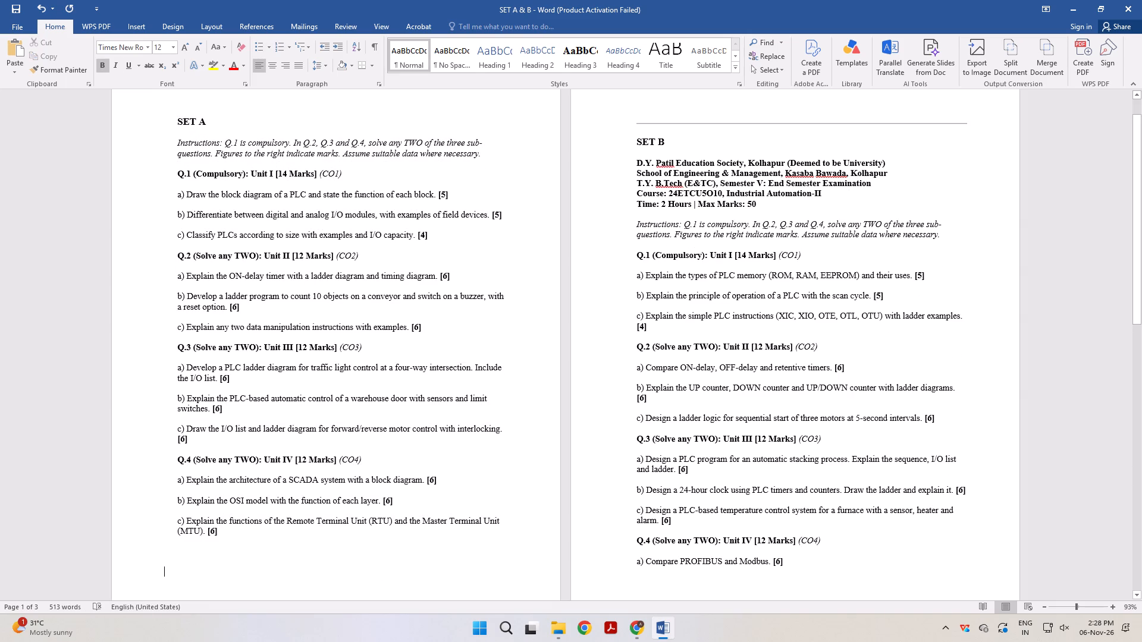
Delete the italic instructions paragraph below the SET A heading.
scroll(241, 338, "up", 1)
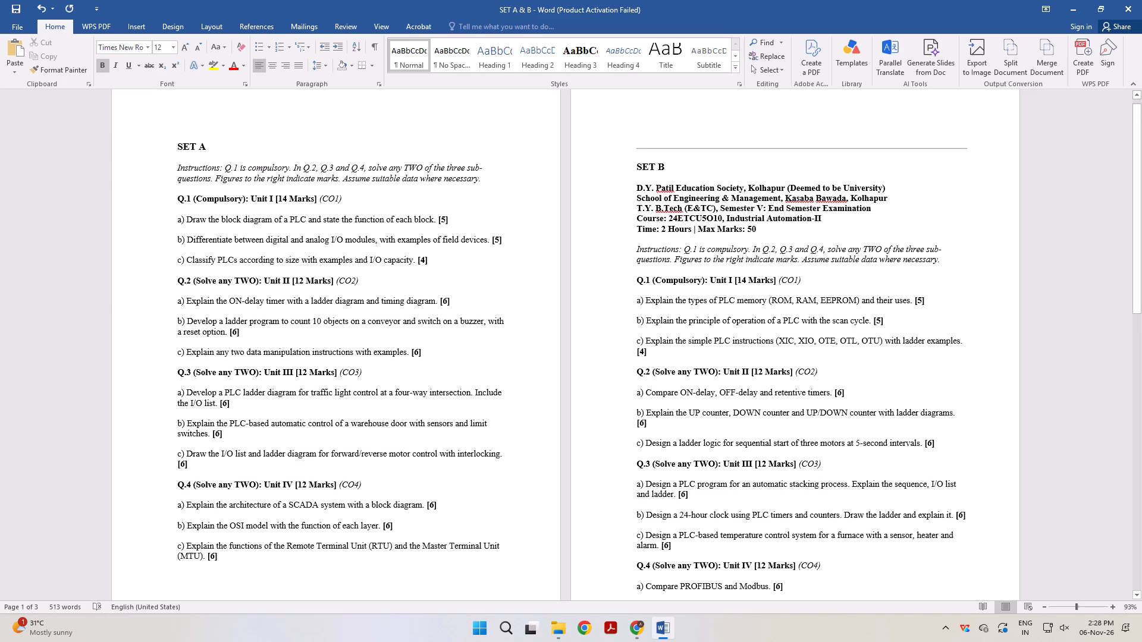
left_click_drag(178, 167, 487, 182)
key("Delete")
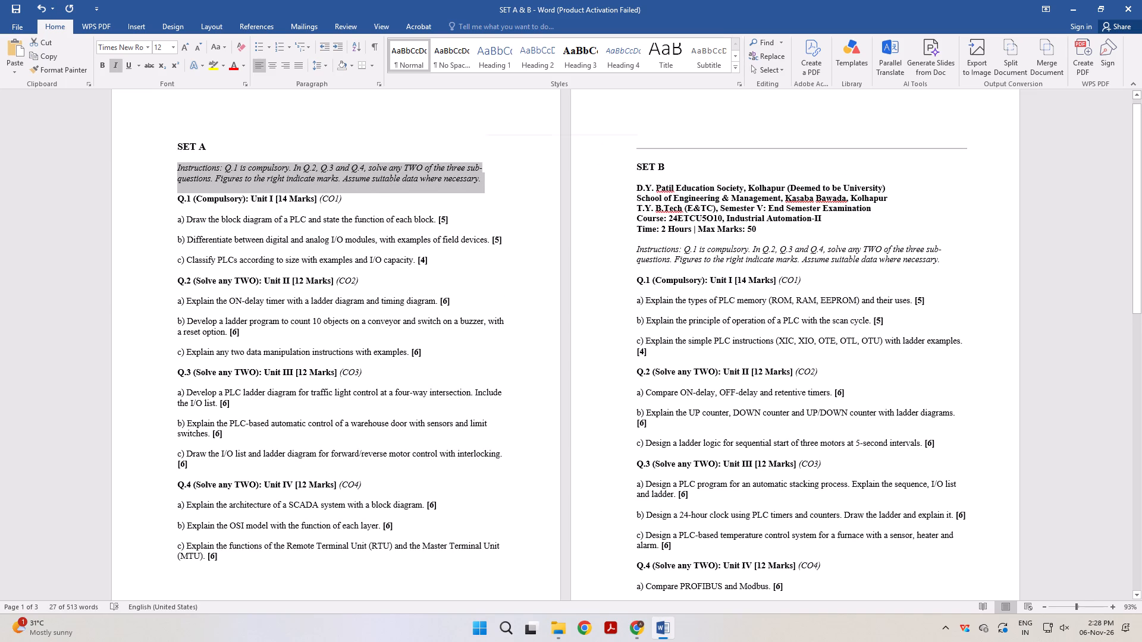
Delete Set B's college and course header and its instructions, closing the blank gap but keeping Q.1 on its own line below SET B.
left_click_drag(639, 147, 939, 214)
key("Delete")
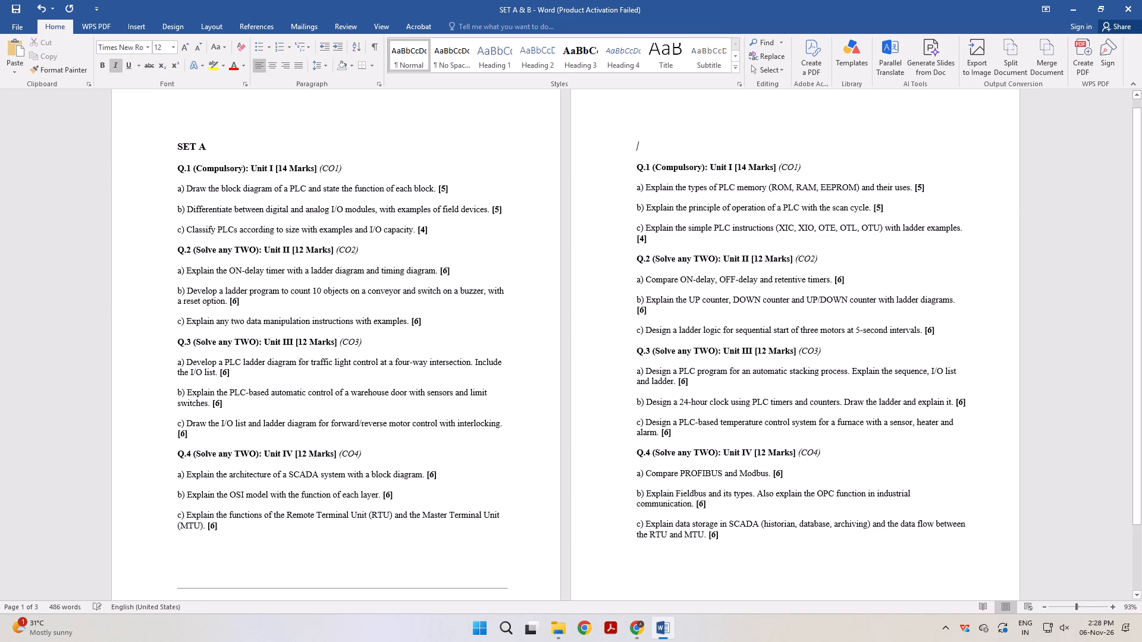
key("BackSpace")
key("BackSpace")
key("Delete")
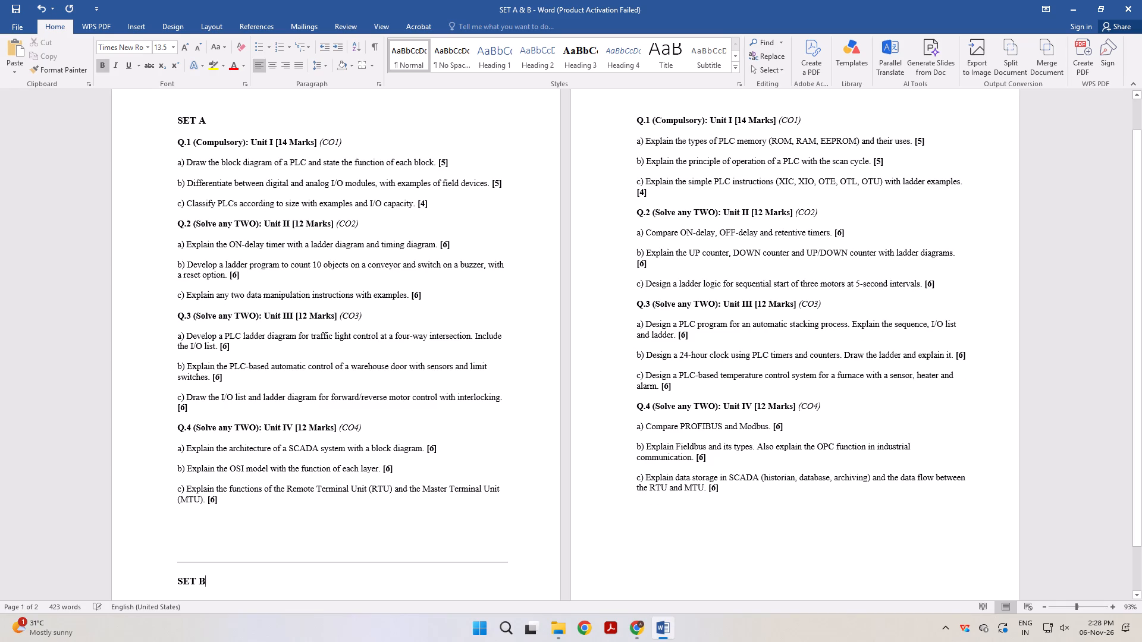
key("Delete")
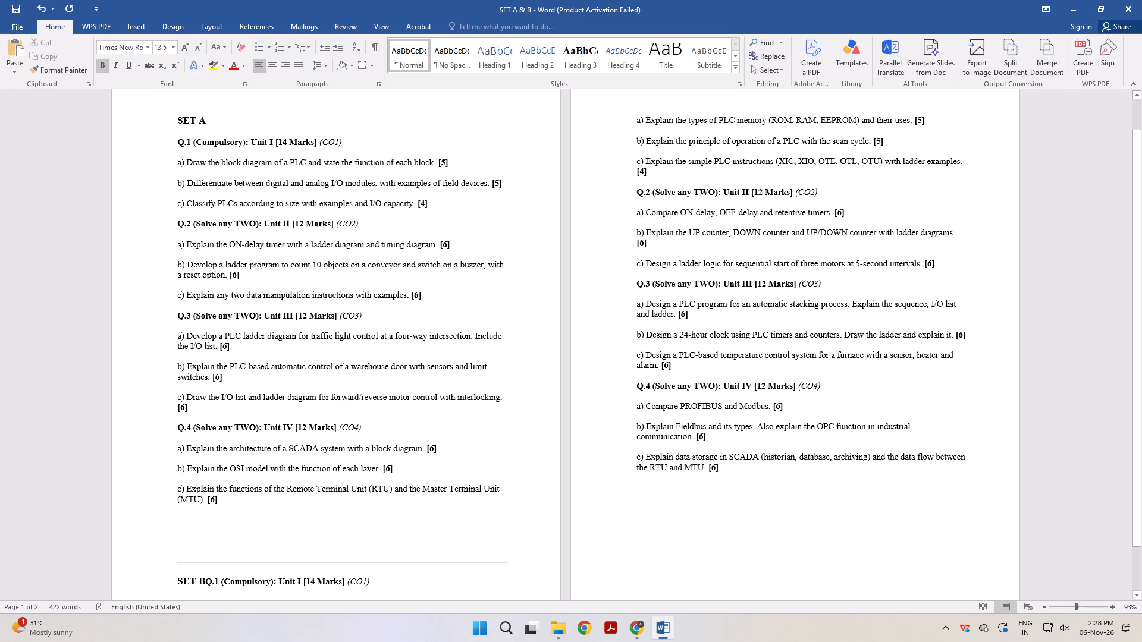
key("ctrl+z")
Insert two blank lines after Set A's last question so that the divider line and SET B heading move to the second page.
left_click_drag(273, 518, 272, 523)
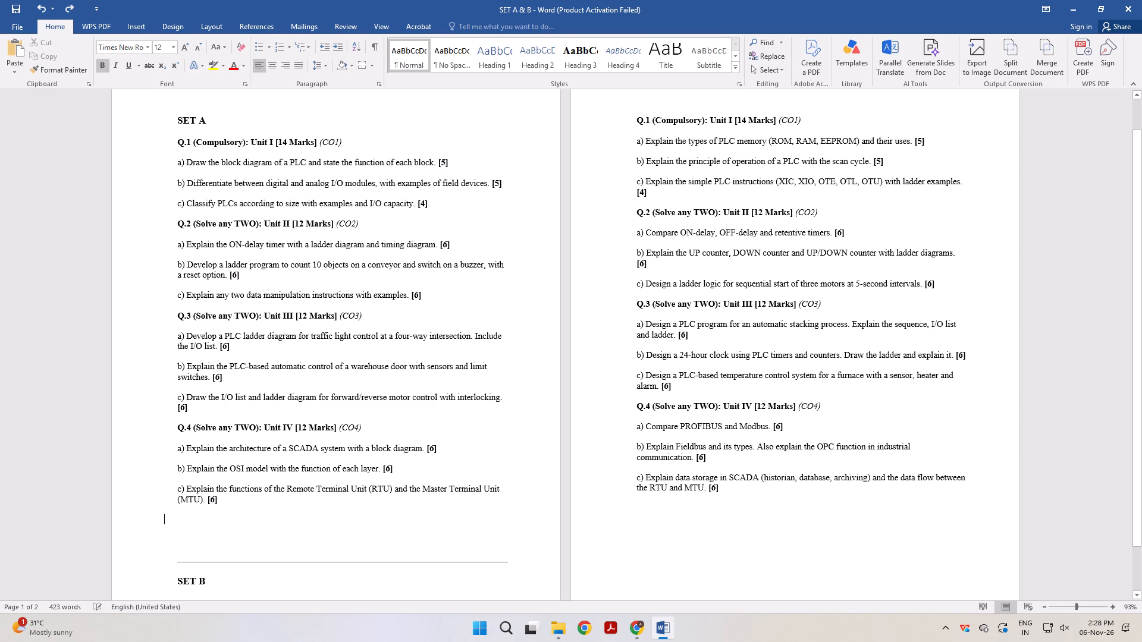
key("Return")
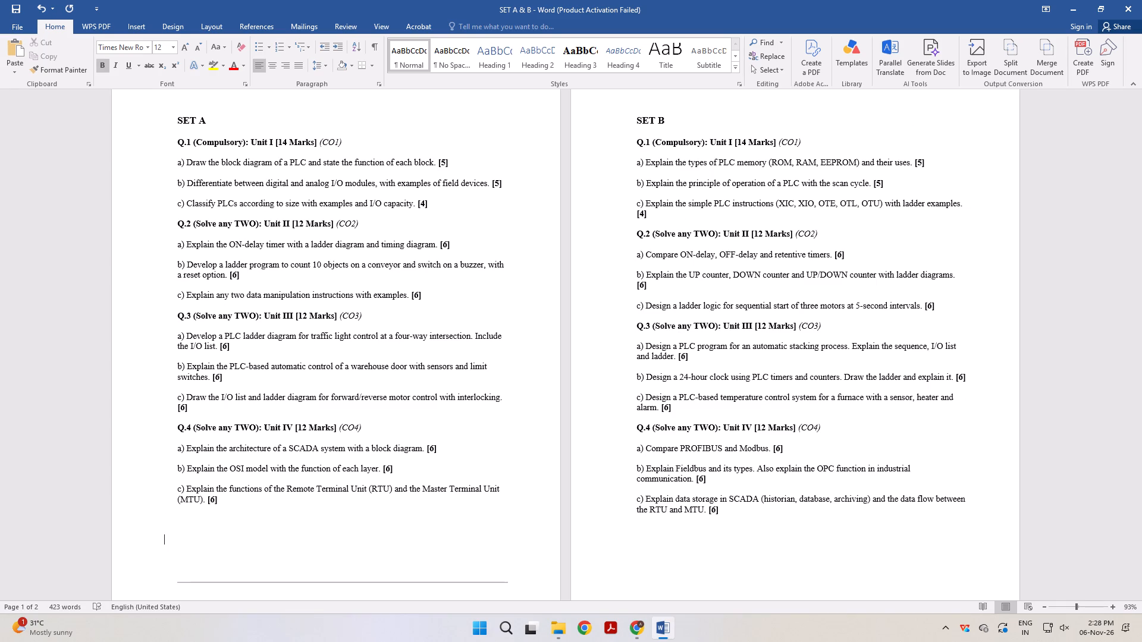
key("Return")
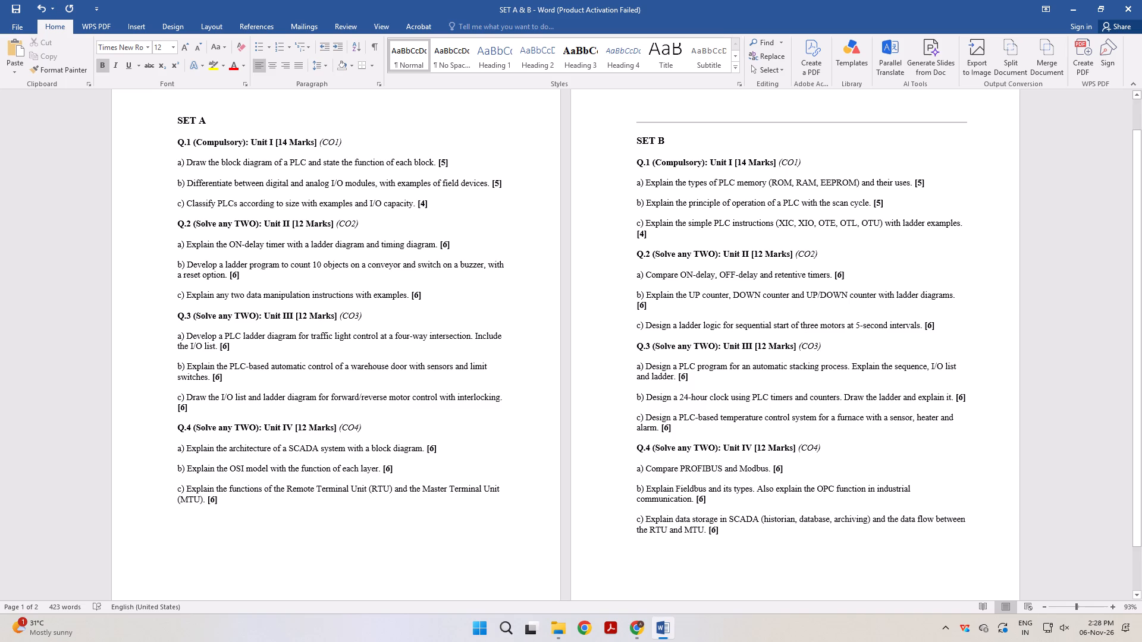
scroll(351, 562, "down", 1)
scroll(353, 562, "up", 7)
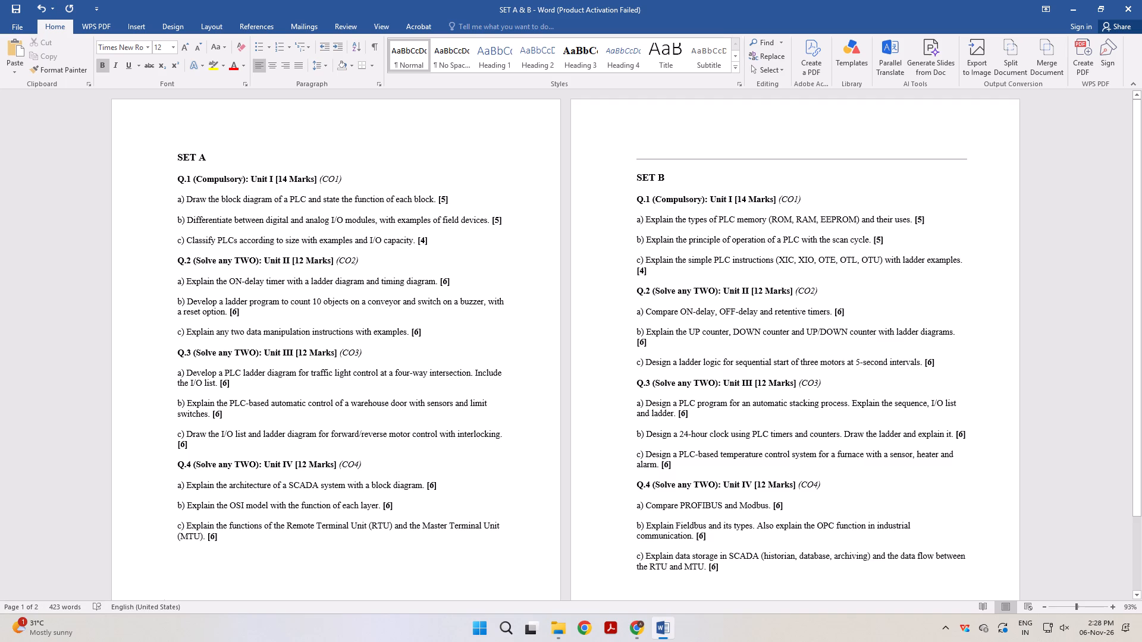
left_click(633, 624)
left_click(943, 263)
scroll(940, 269, "up", 8)
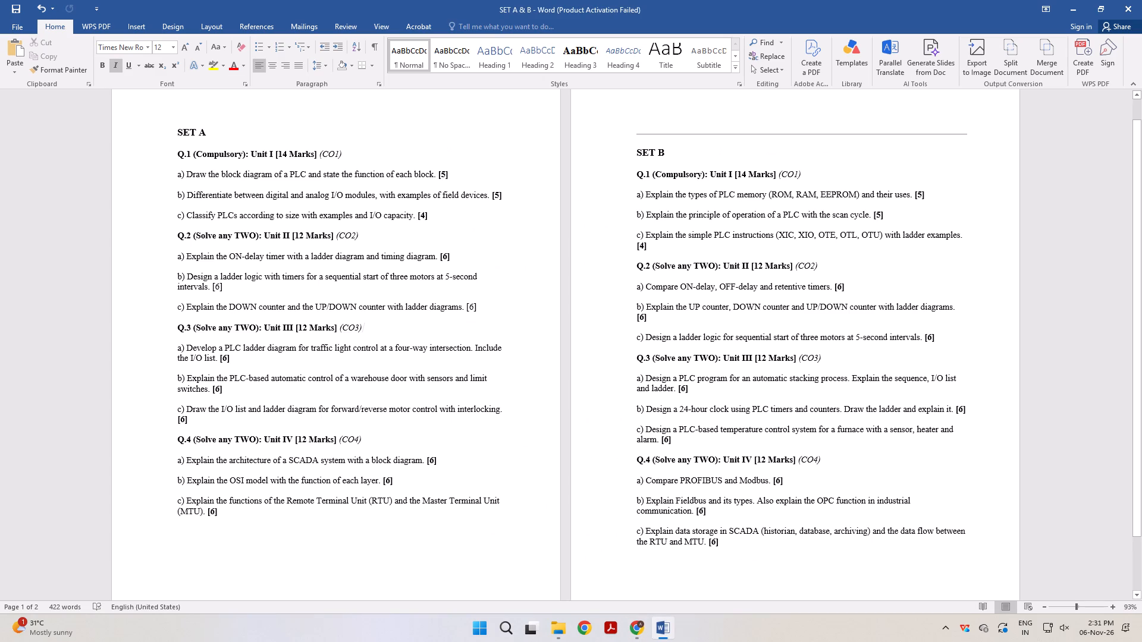
left_click_drag(186, 348, 213, 355)
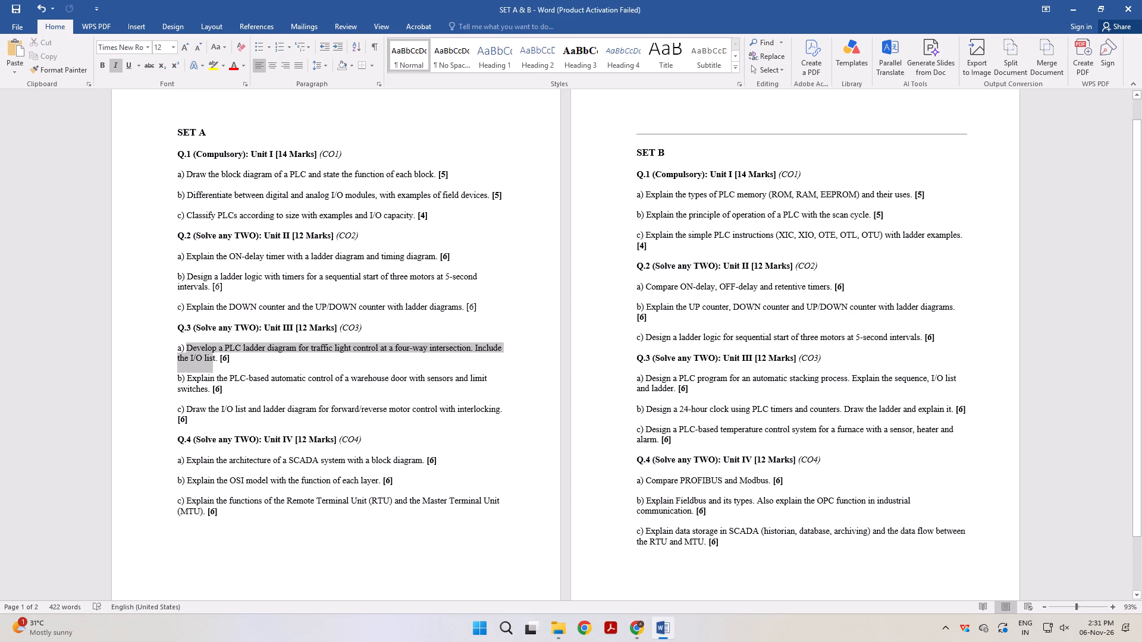
left_click_drag(213, 355, 215, 358)
key("ctrl+v")
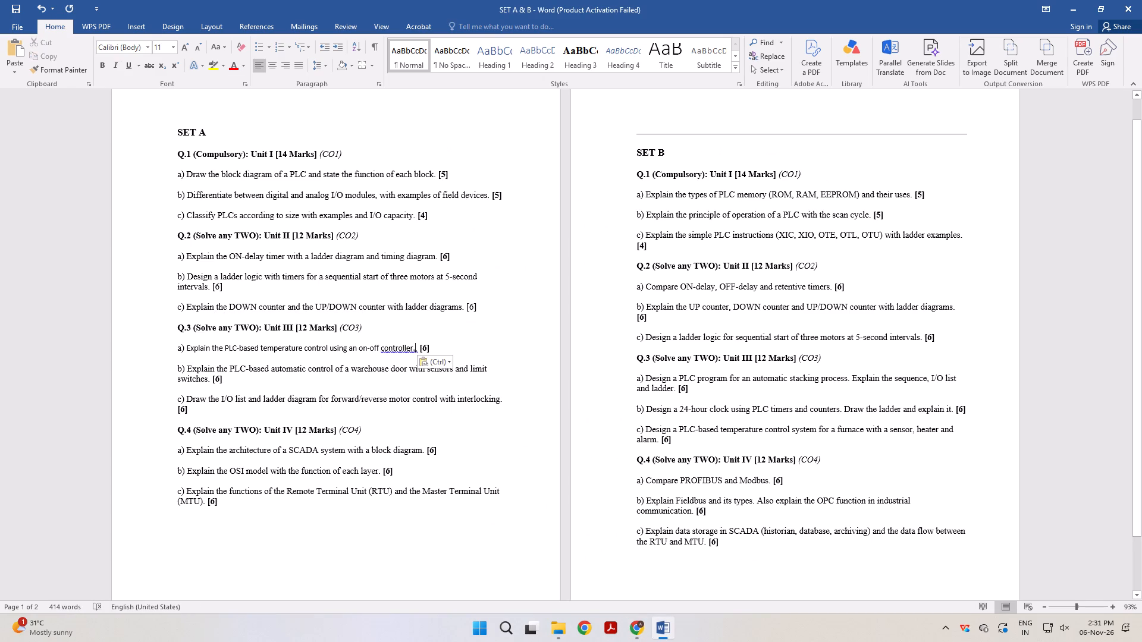
Copy the text formatting of Set A's Q.3 b) onto the replaced Q.3 a) question with Format Painter.
left_click_drag(185, 347, 246, 347)
left_click_drag(241, 367, 304, 374)
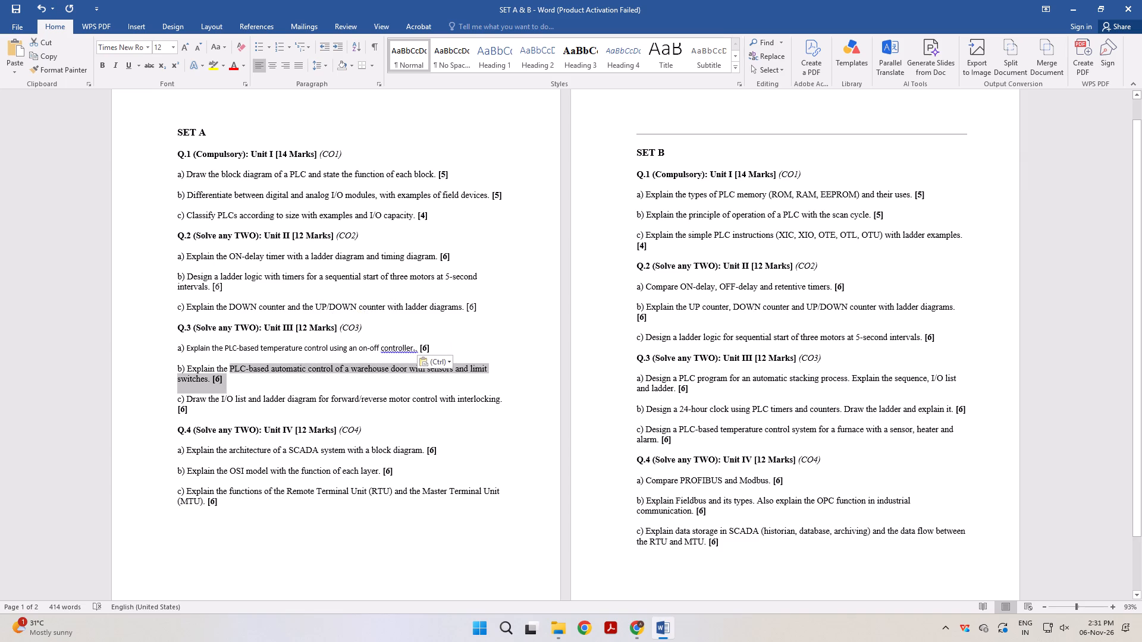
left_click(54, 71)
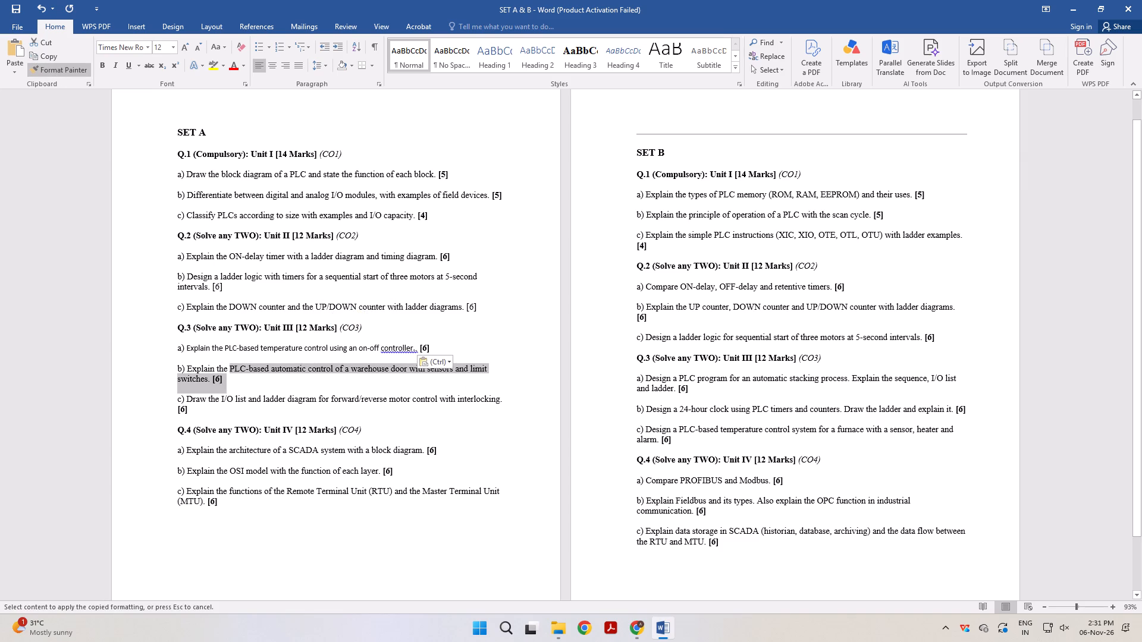
left_click_drag(188, 348, 445, 347)
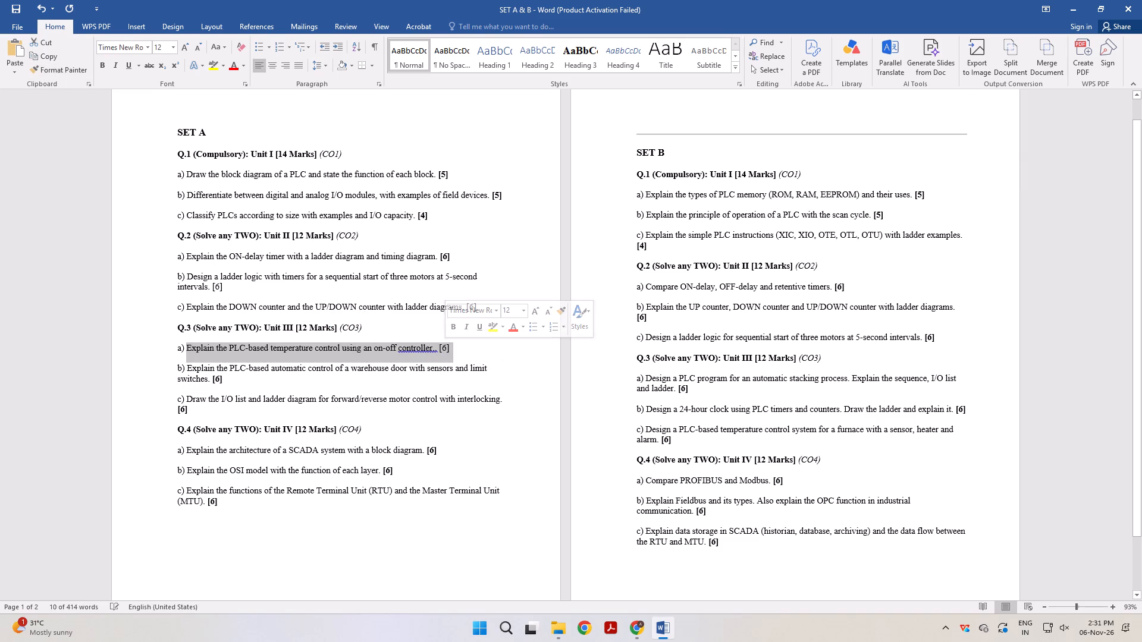
Remove the extra full stop after "controller" in Set A's Q.3 a).
left_click(519, 363)
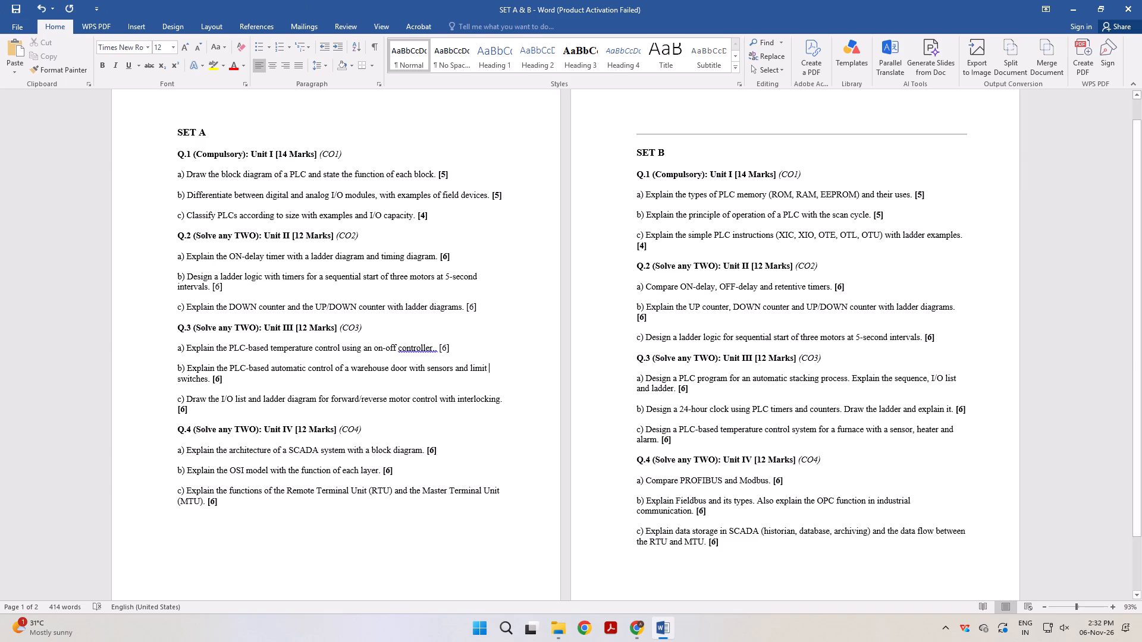
left_click(437, 348)
key("BackSpace")
Replace "forward/reverse motor control with interlocking" in Set A's Q.3 c) with wording for the automatic stacking process.
left_click_drag(186, 400, 462, 404)
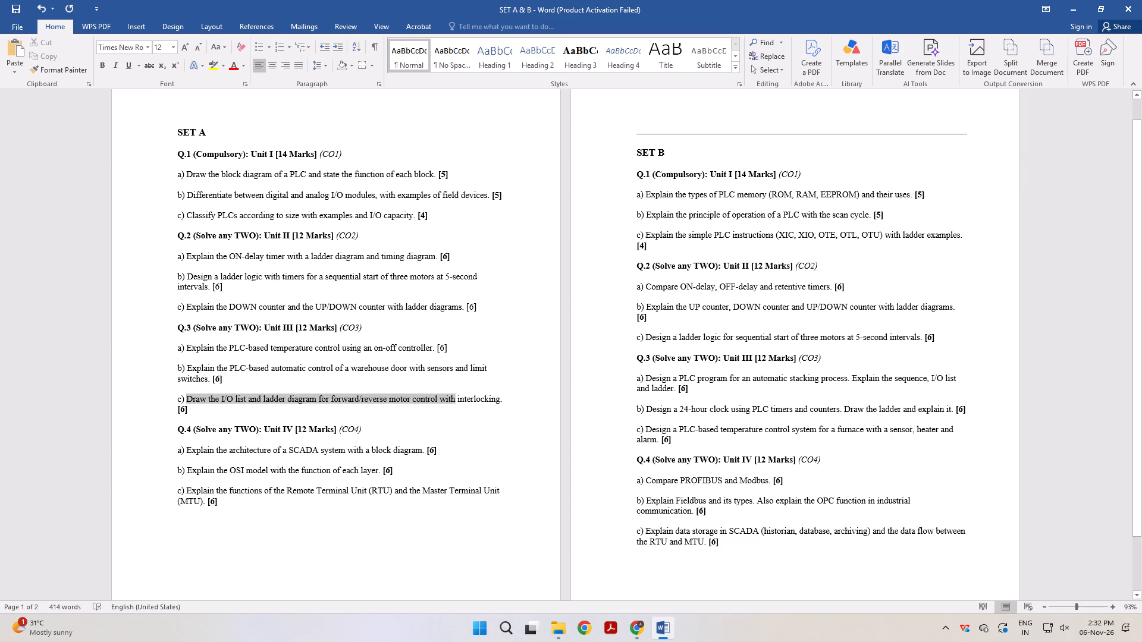
left_click_drag(462, 404, 497, 404)
left_click(415, 424)
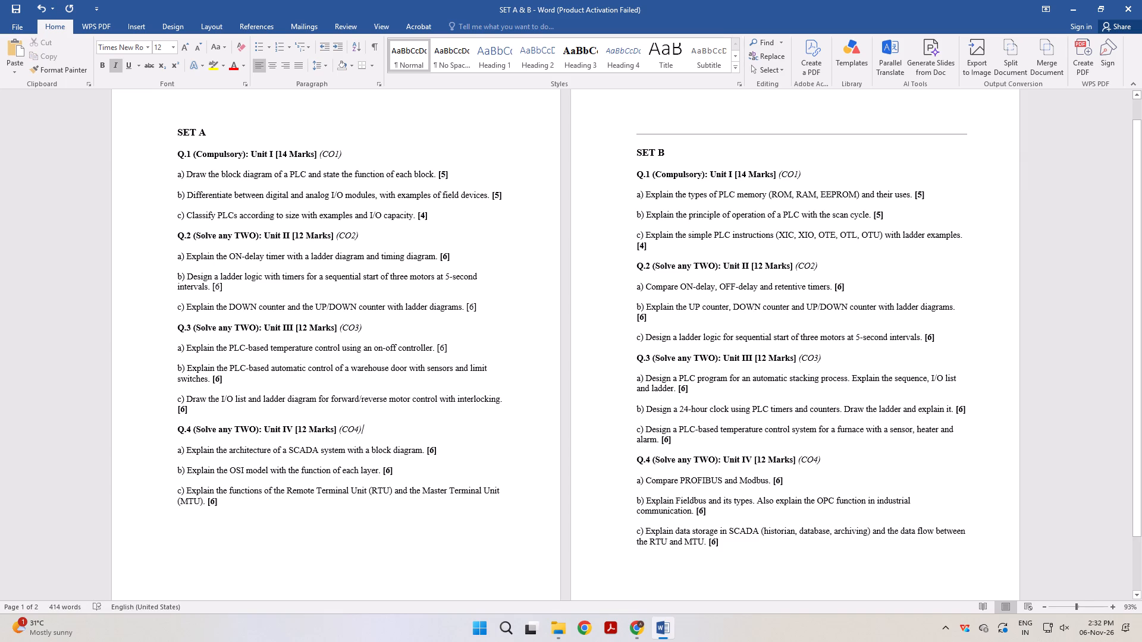
left_click_drag(332, 398, 485, 400)
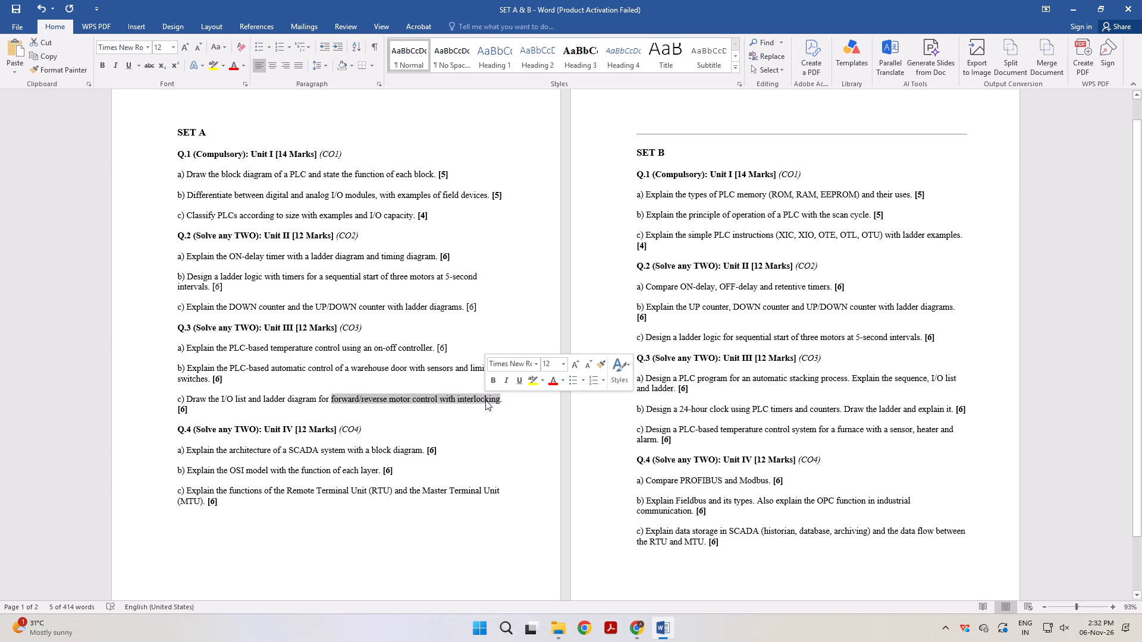
key("Delete")
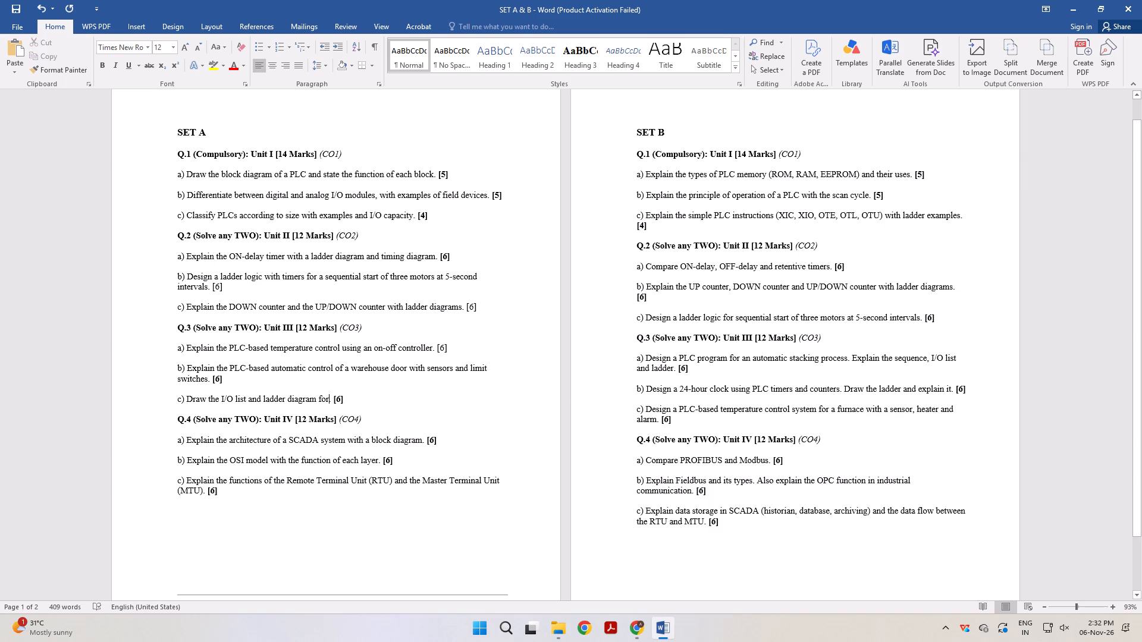
key("space")
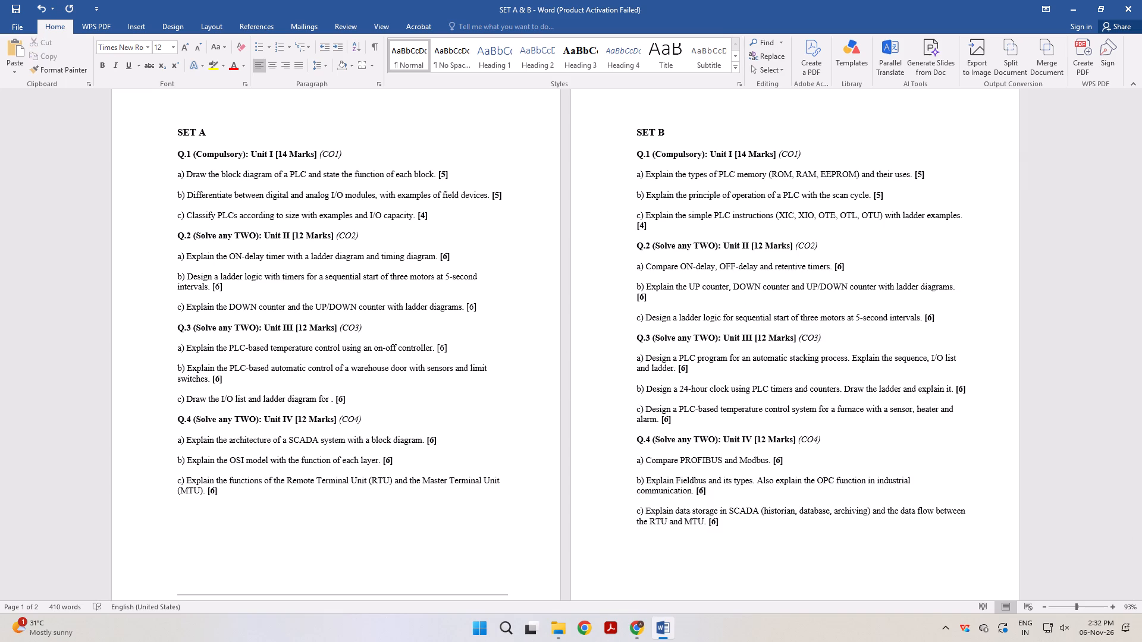
type("aUTOMATIC STCKING PROCESS")
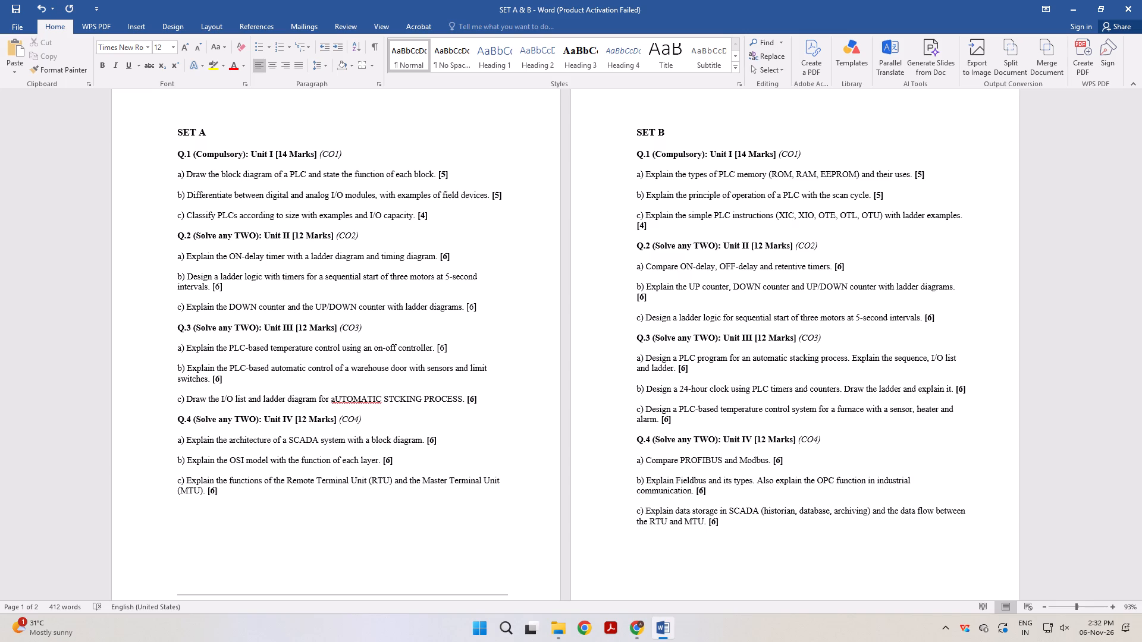
Convert the newly entered process wording at the end of Set A's Q.3 c) to lowercase.
left_click_drag(335, 397, 457, 404)
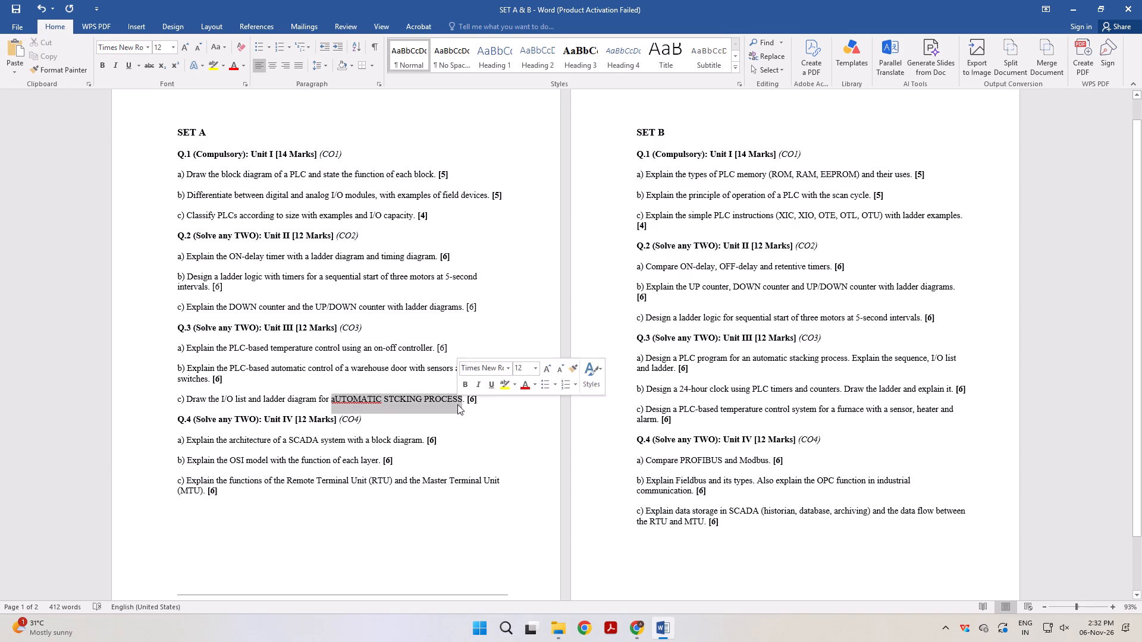
left_click(225, 51)
left_click(241, 75)
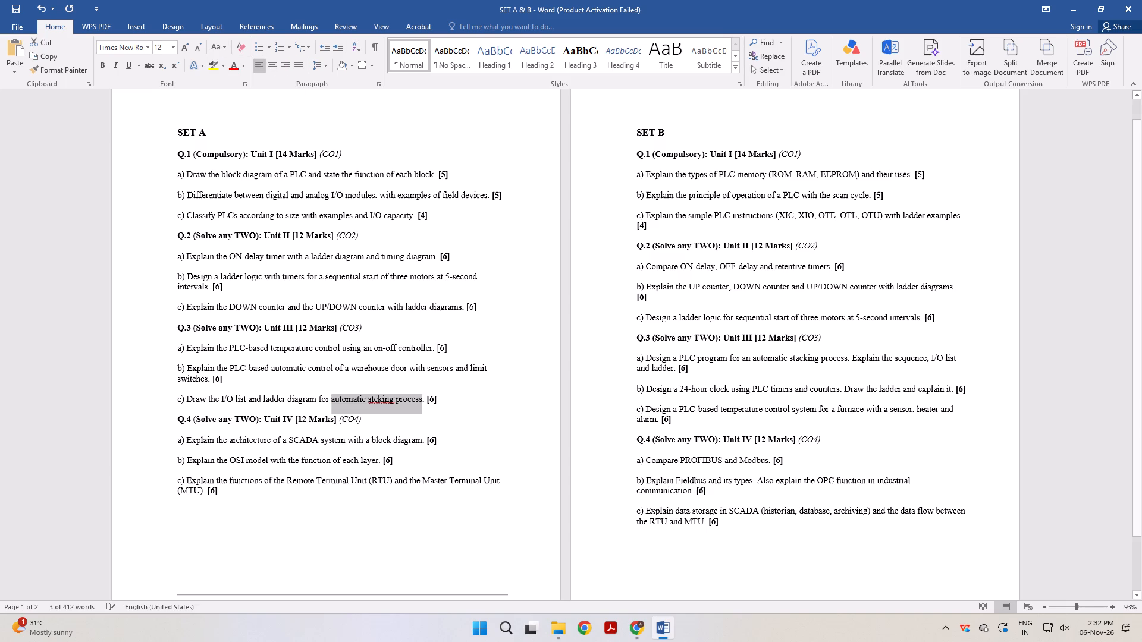
Correct the misspelled word in Set A's Q.3 c) to "stacking".
left_click(477, 465)
right_click(384, 399)
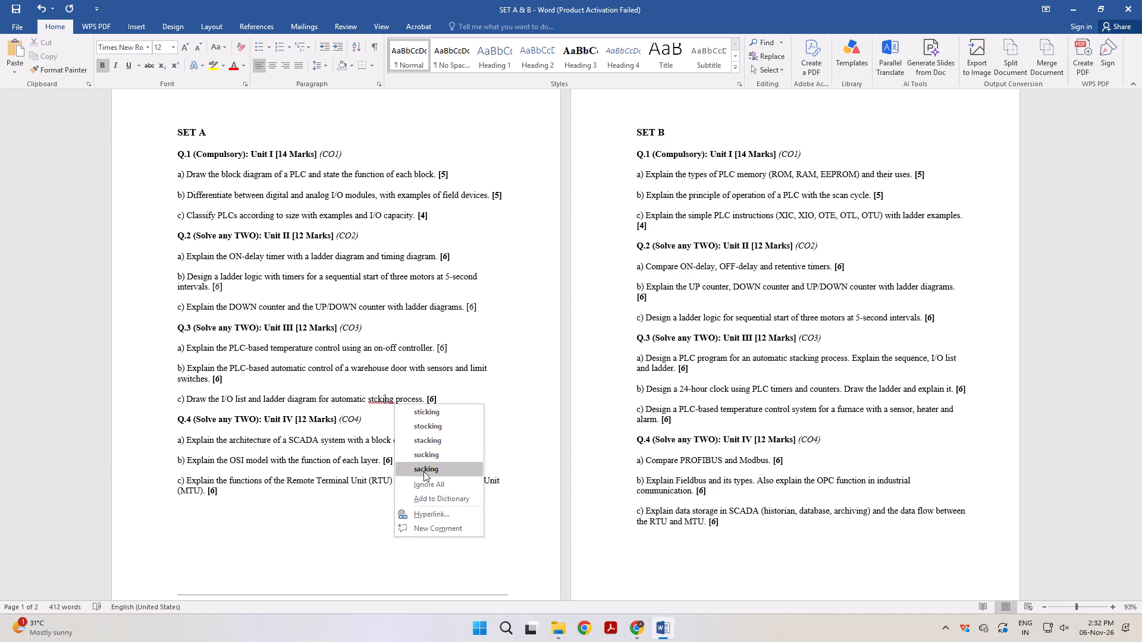
left_click(379, 404)
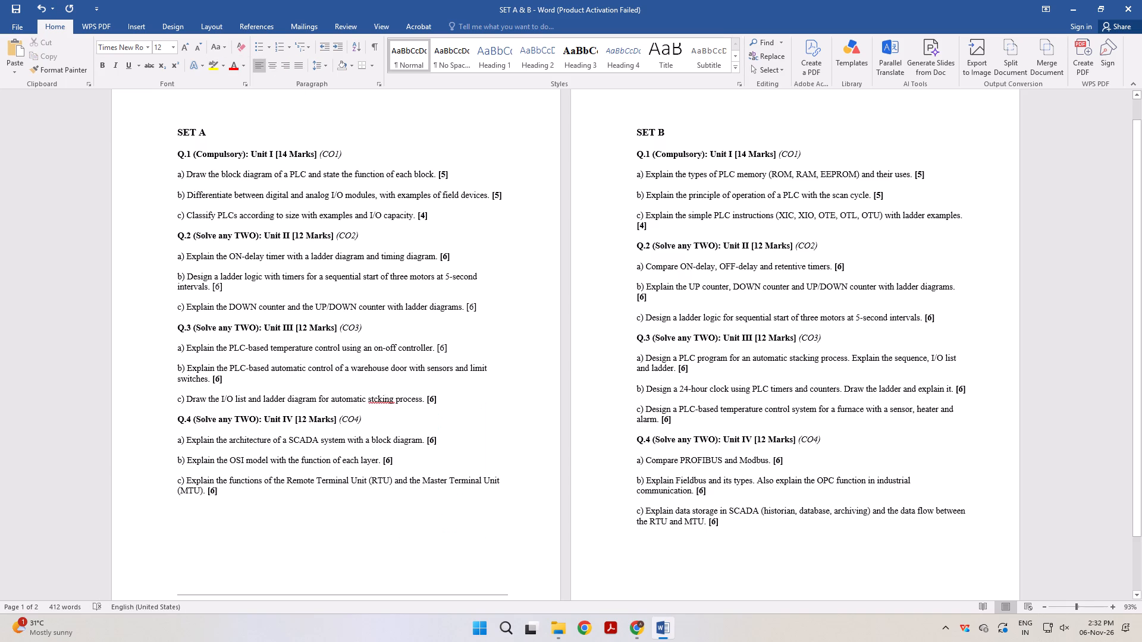
left_click(375, 401)
key("a")
key("BackSpace")
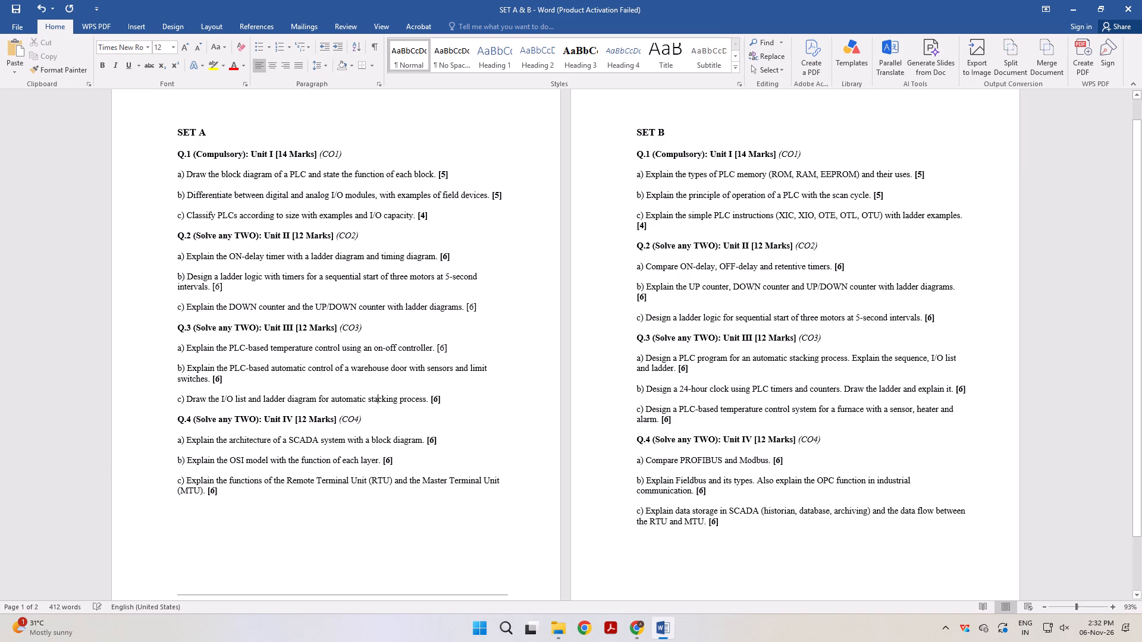
left_click(399, 448)
Save the question paper document.
left_click(19, 14)
Add a blank line between Set A's last question and the horizontal separator line.
scroll(328, 466, "up", 2)
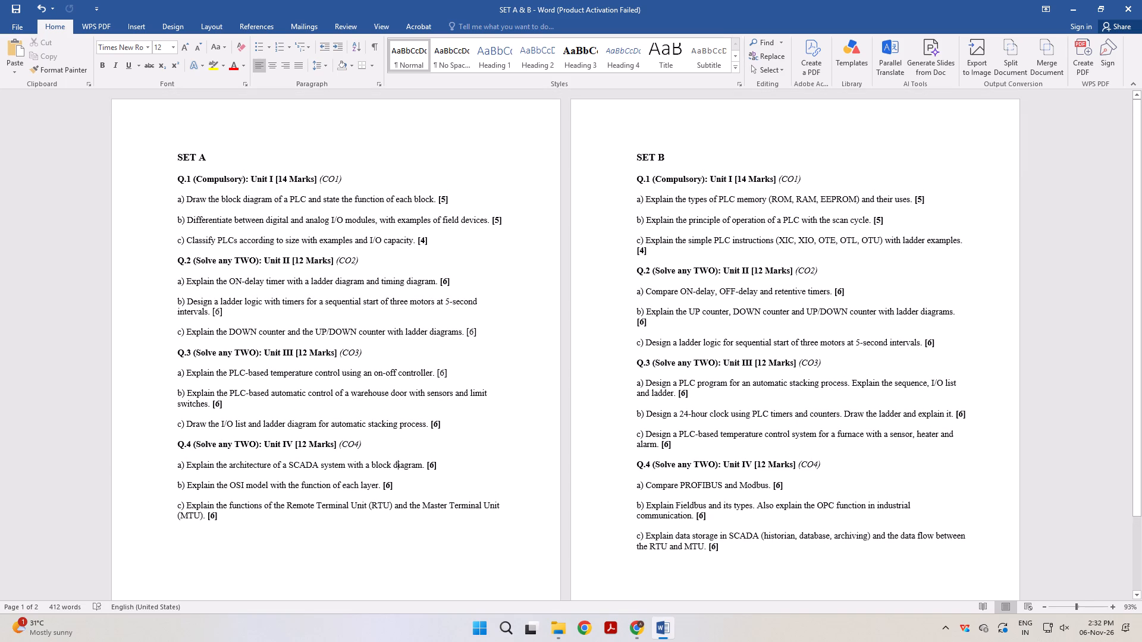
scroll(328, 466, "down", 6)
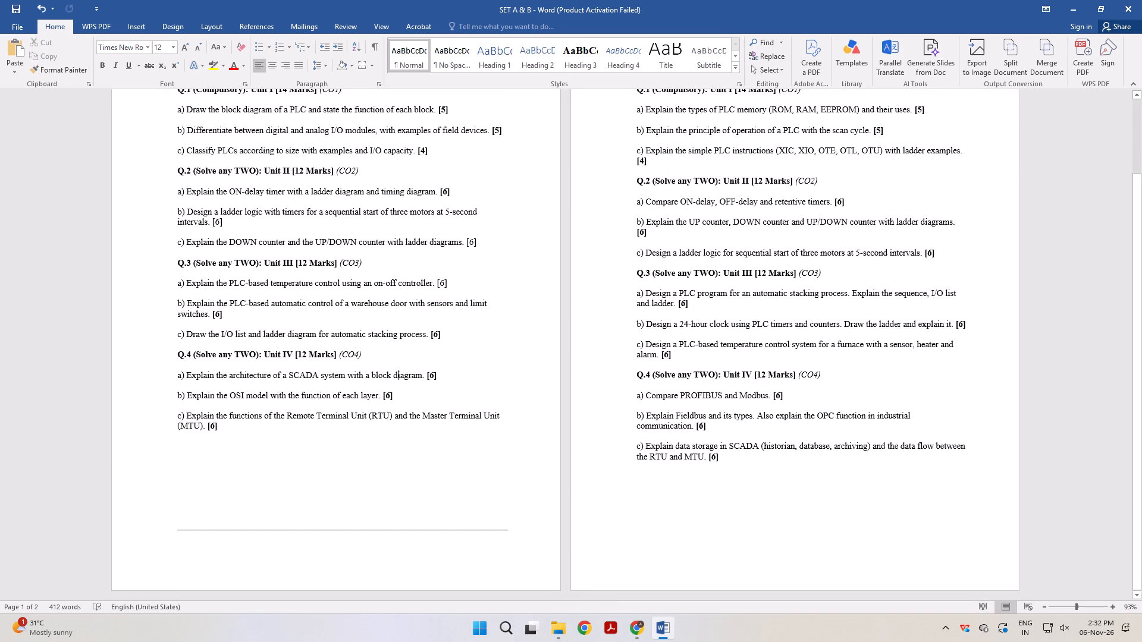
scroll(331, 462, "down", 4)
left_click(295, 498)
key("Return")
scroll(312, 490, "up", 9)
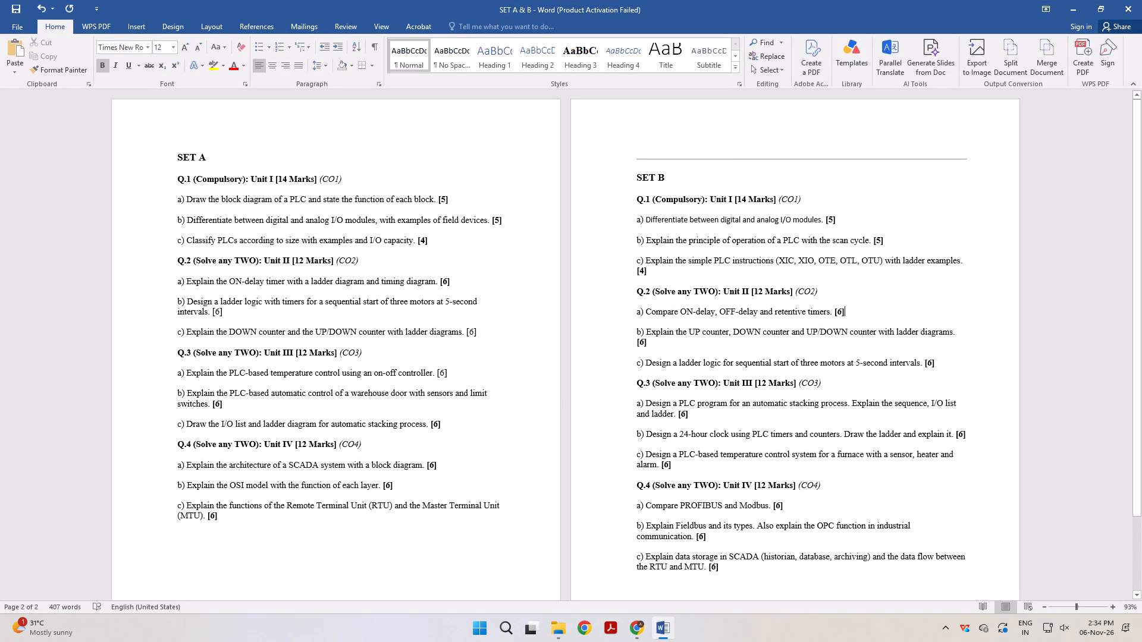
left_click(646, 222)
key("ctrl+v")
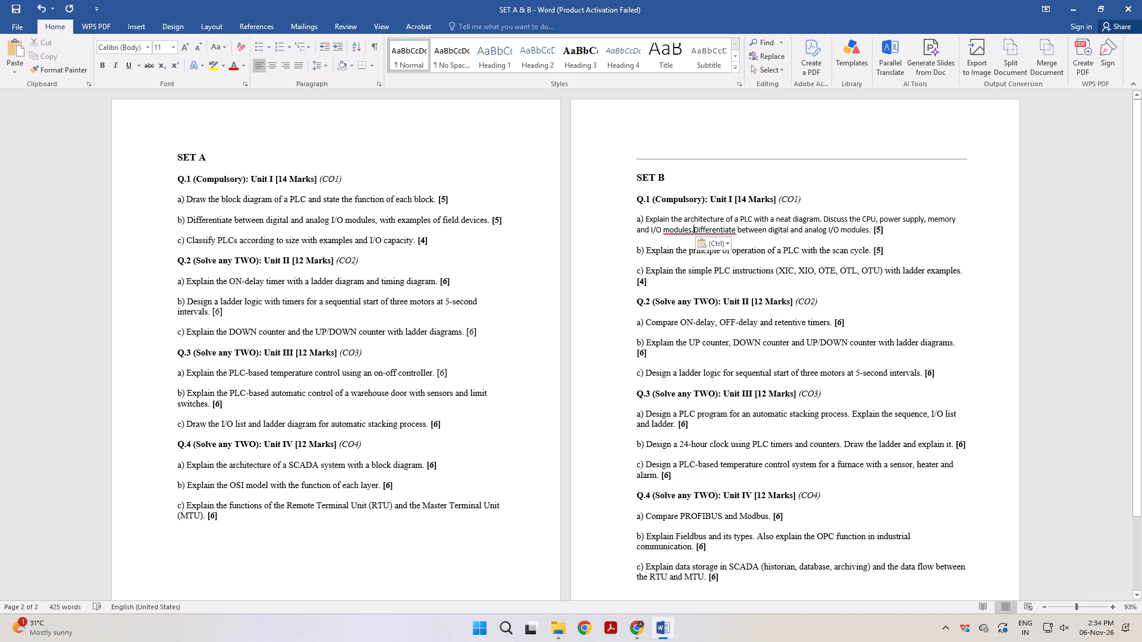
key("space")
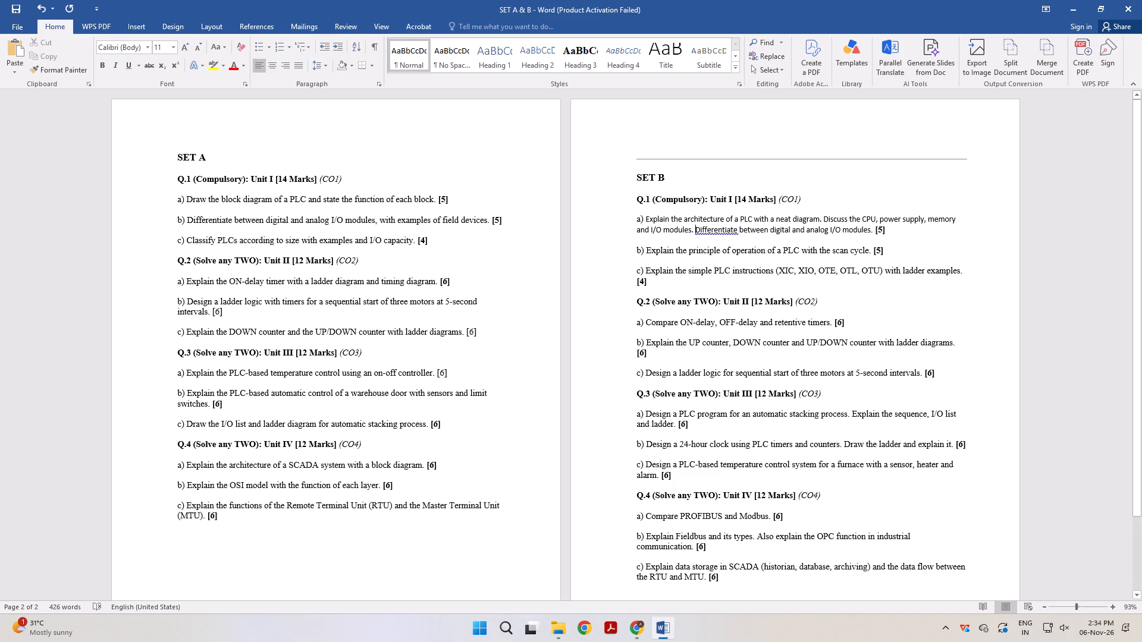
Move "Differentiate between digital and analog I/O modules" from Set B's Q.1 a) to replace the text of Q.1 c).
left_click_drag(696, 231, 867, 233)
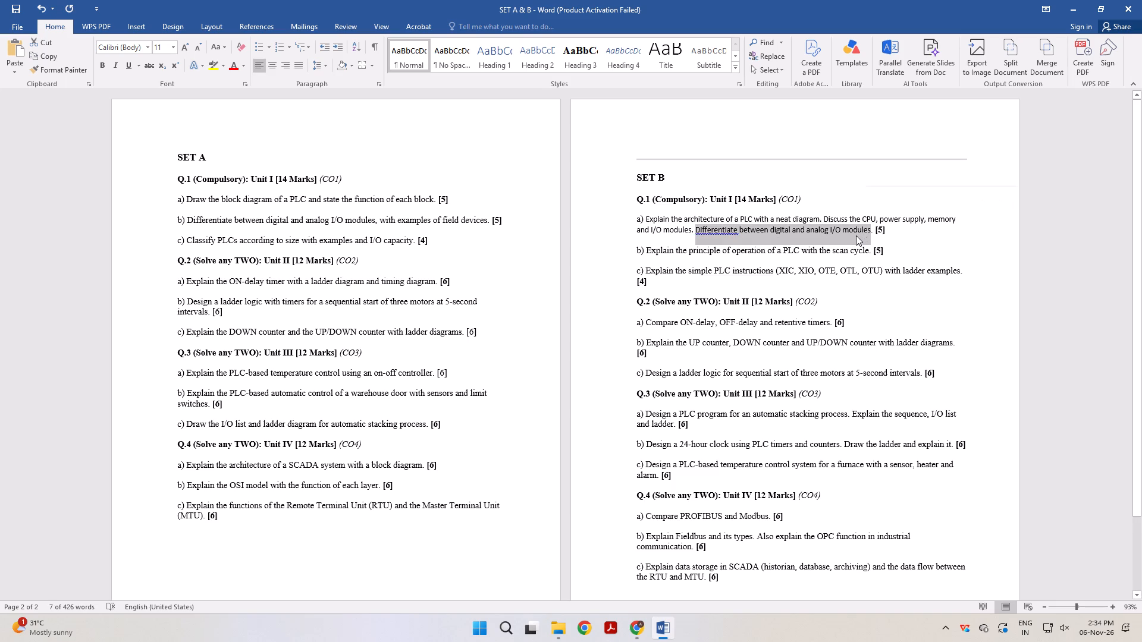
key("ctrl+x")
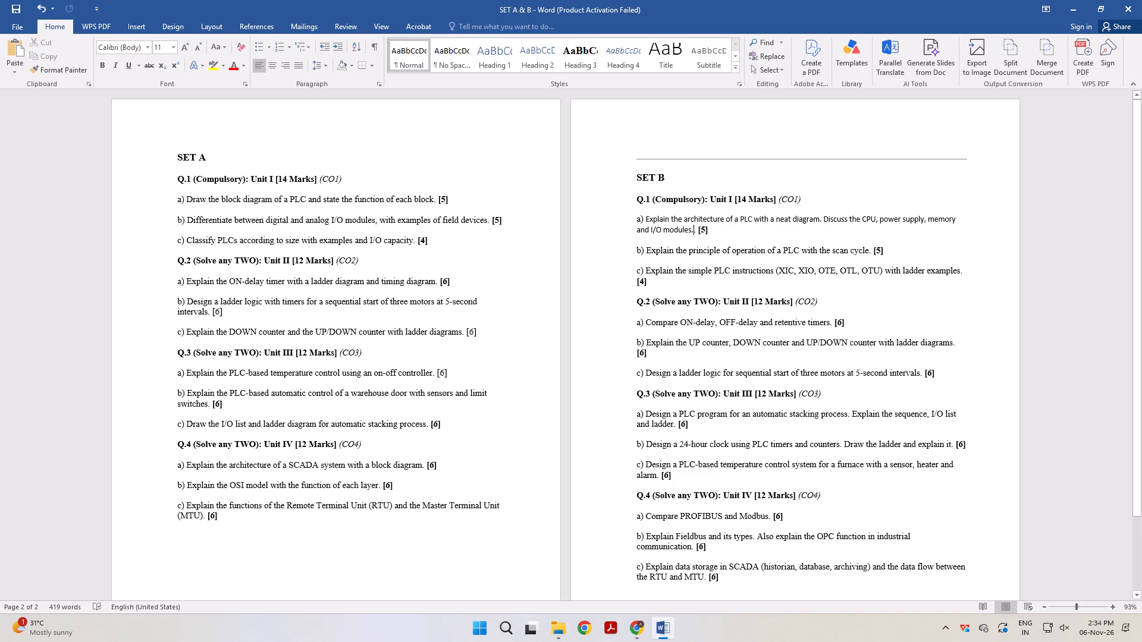
left_click_drag(647, 272, 953, 273)
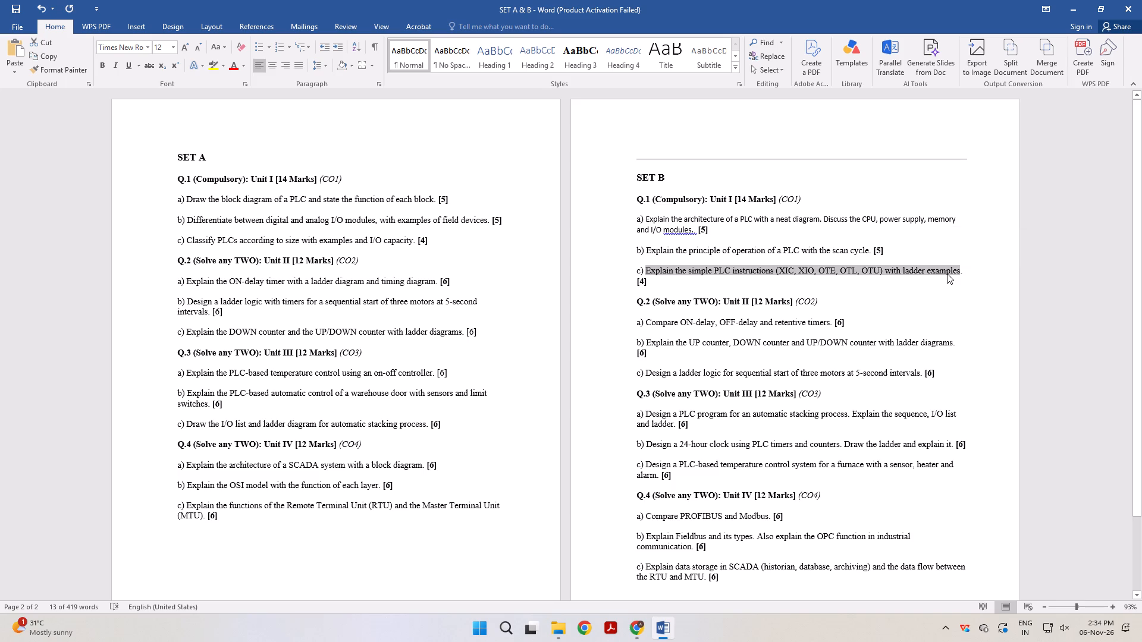
key("ctrl+v")
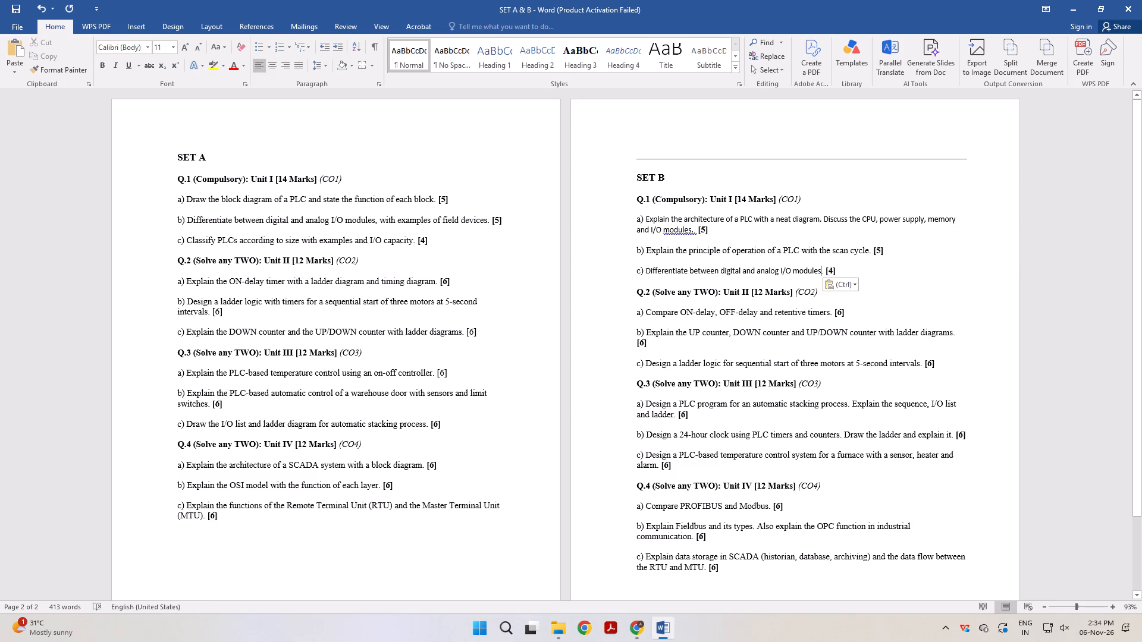
Copy the text formatting of Set B's Q.1 b) onto questions Q.1 a) to c) with Format Painter.
left_click_drag(710, 250, 766, 253)
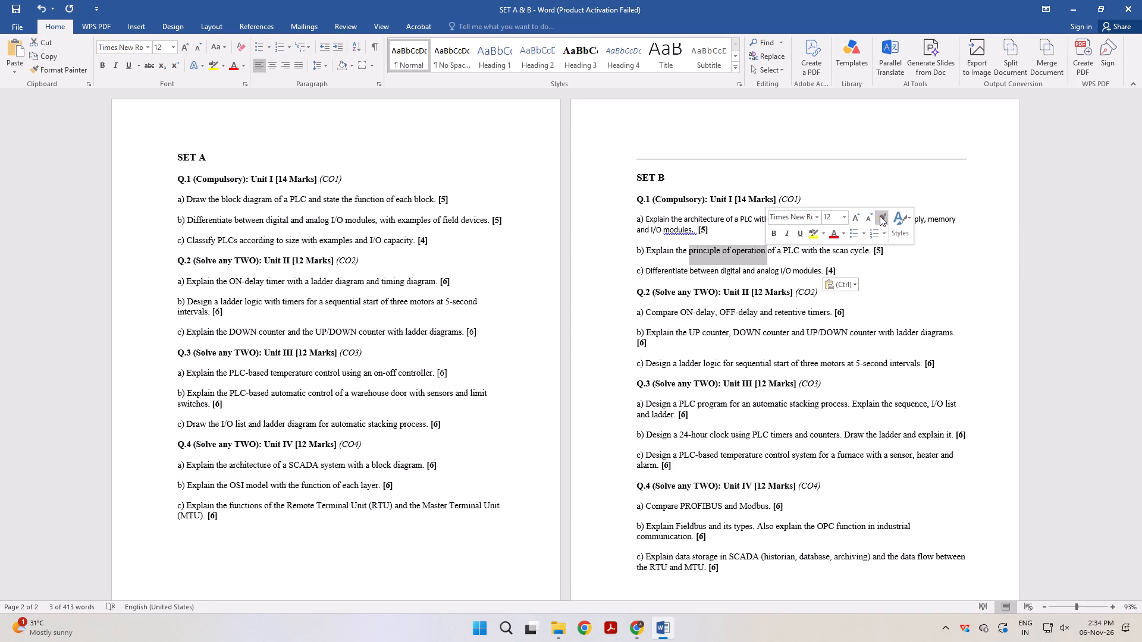
left_click(880, 215)
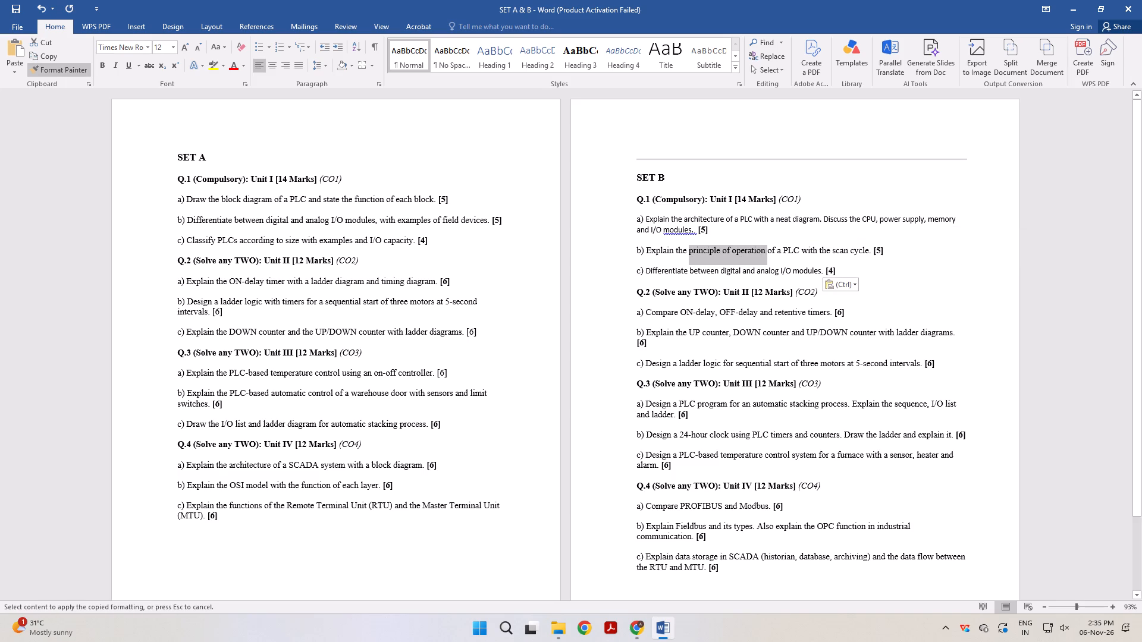
left_click_drag(647, 219, 818, 275)
left_click(884, 290)
Remove the extra full stops after "I/O modules" in Set B's Q.1 a), keeping one space before the marks.
left_click(735, 229)
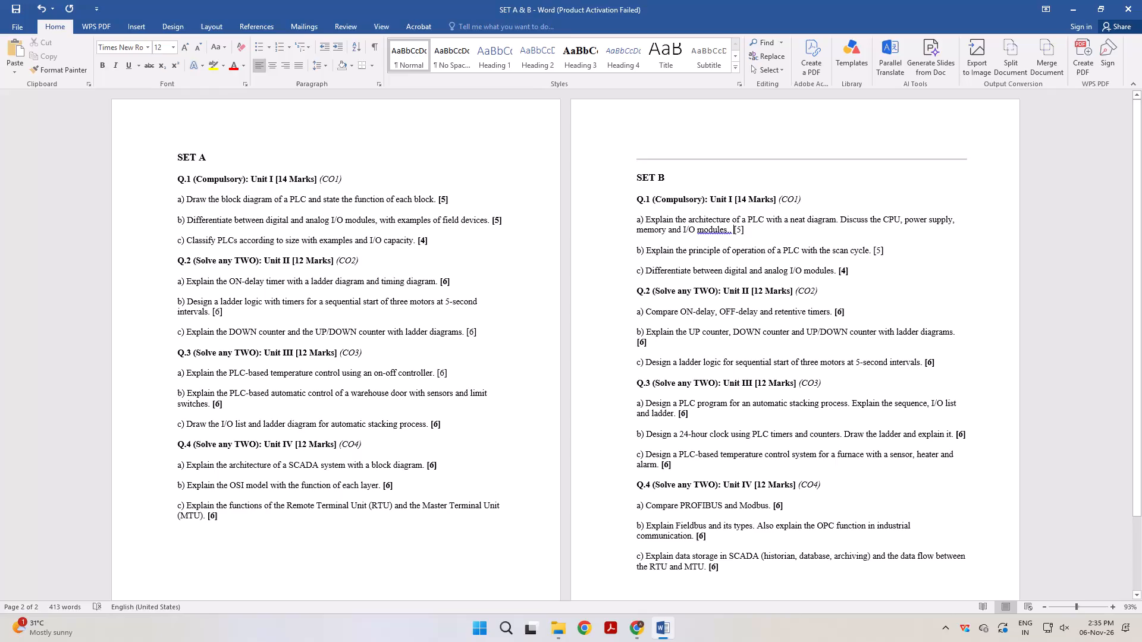
key("BackSpace")
key("BackSpace")
key("BackSpace")
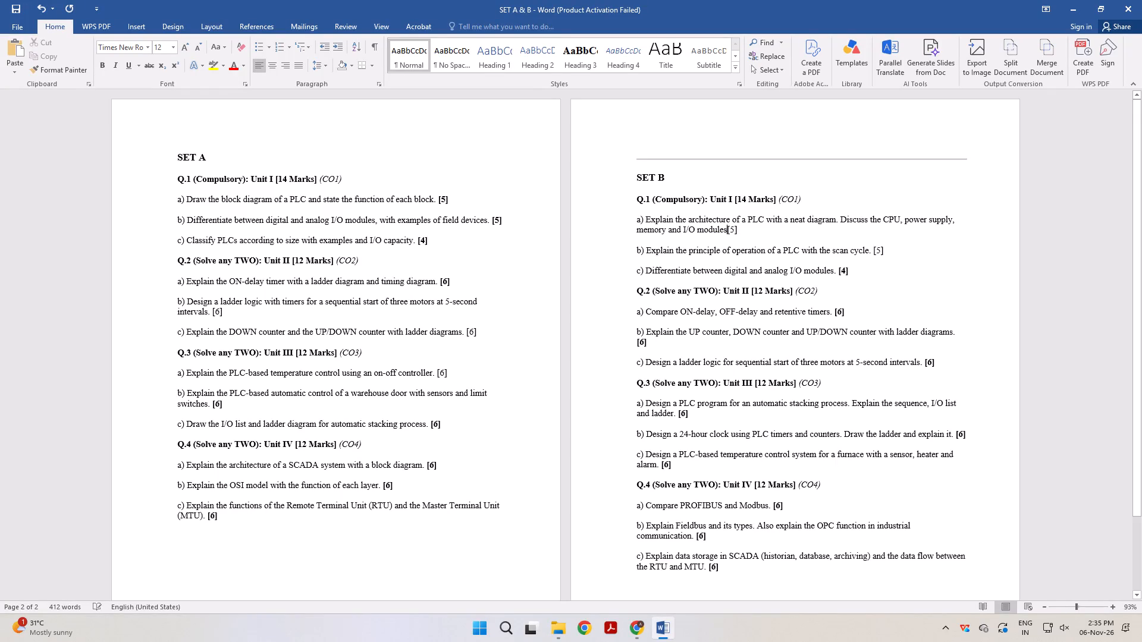
key("space")
Save the question paper document.
left_click(17, 7)
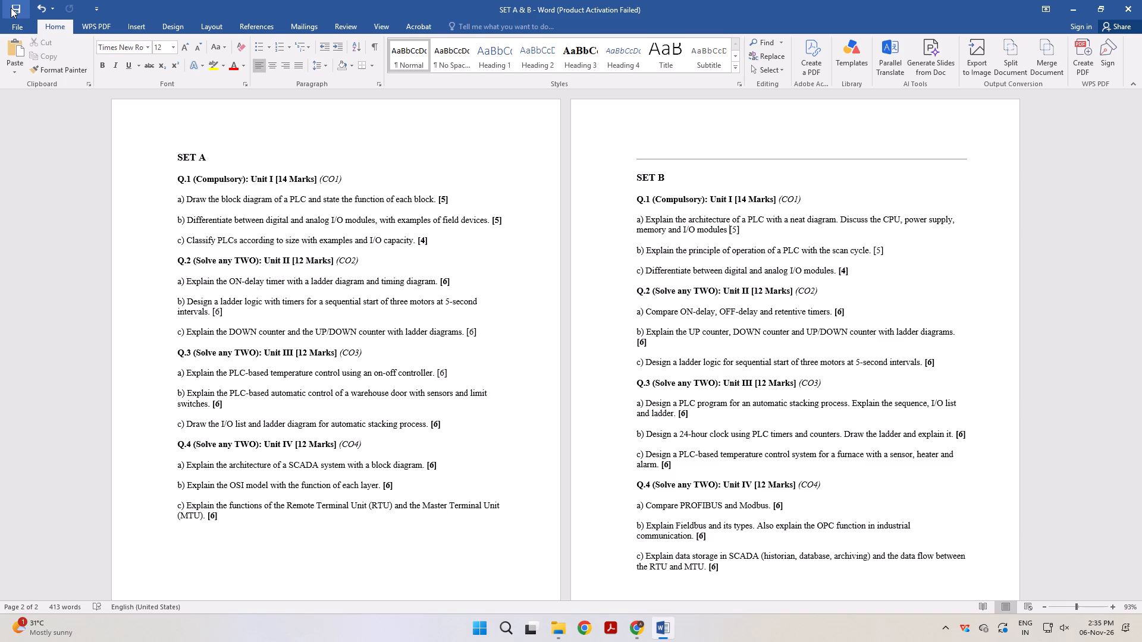
key("ctrl+s")
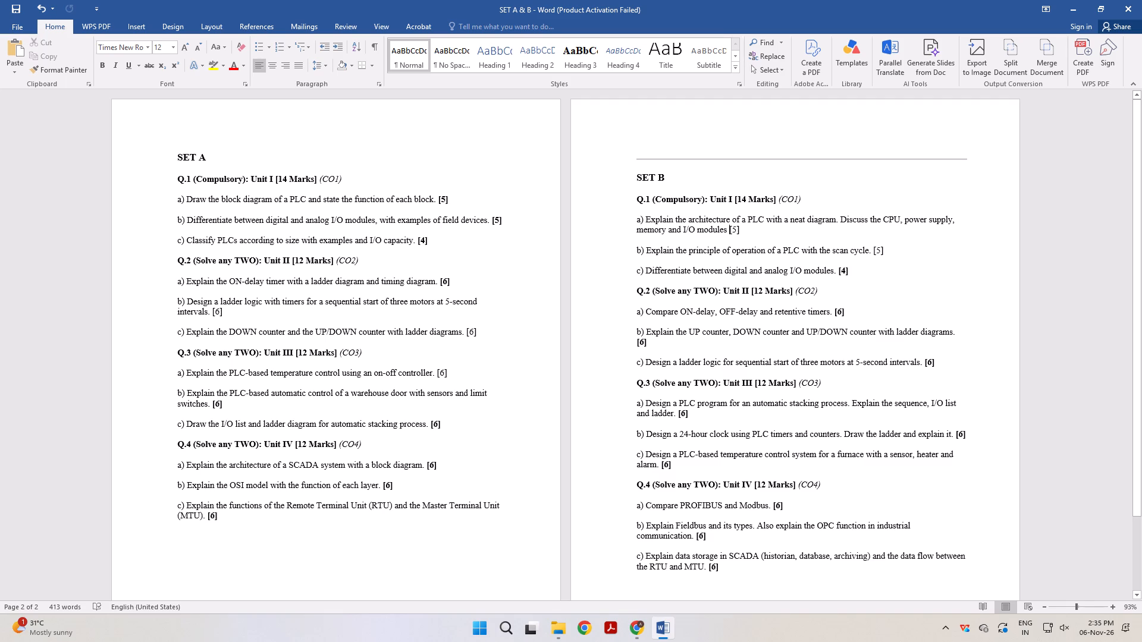
Add "of PLC" after "retentive timers" in Set B's Q.2 a) and save the document.
left_click(837, 313)
left_click(829, 315)
key("space")
type("of")
key("space")
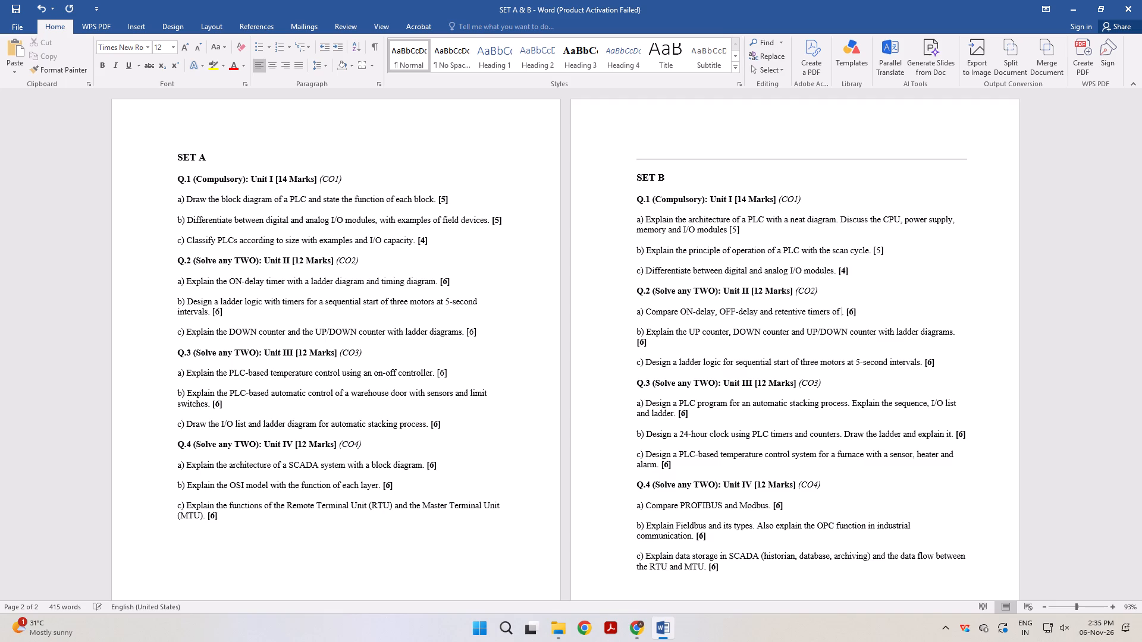
type("PLC")
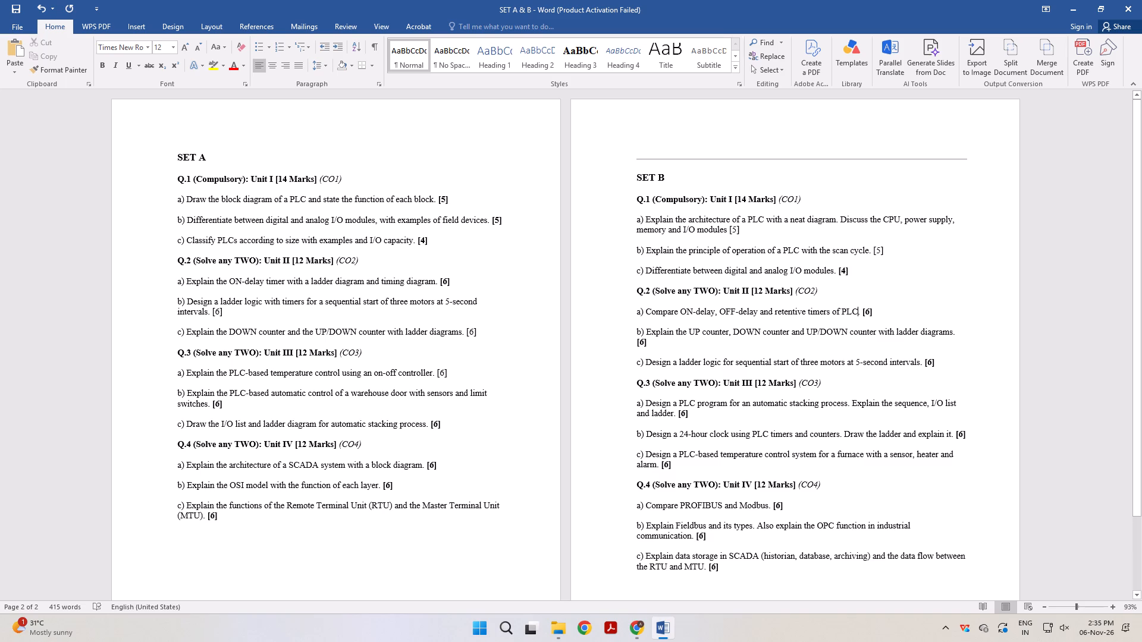
left_click(12, 8)
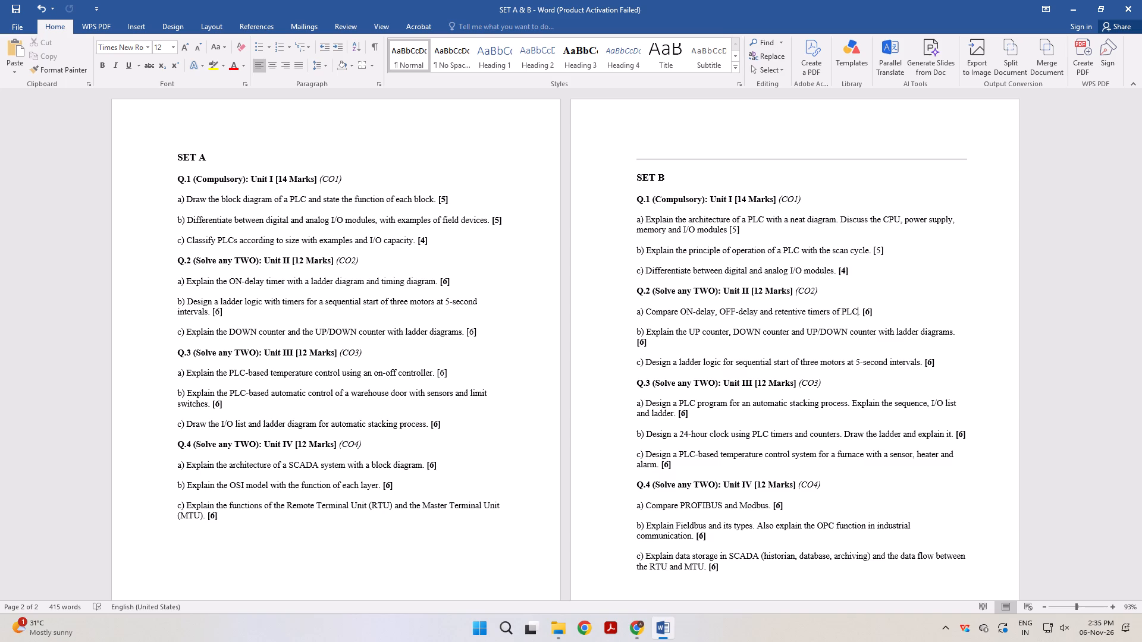
left_click(664, 626)
left_click(894, 334)
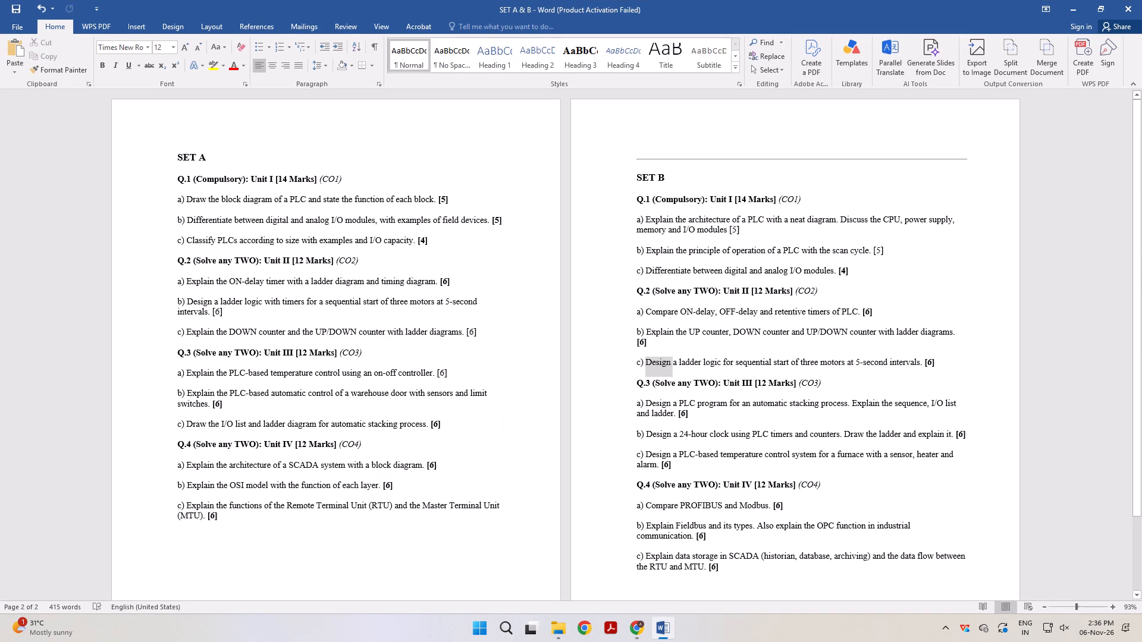
left_click_drag(755, 363, 913, 361)
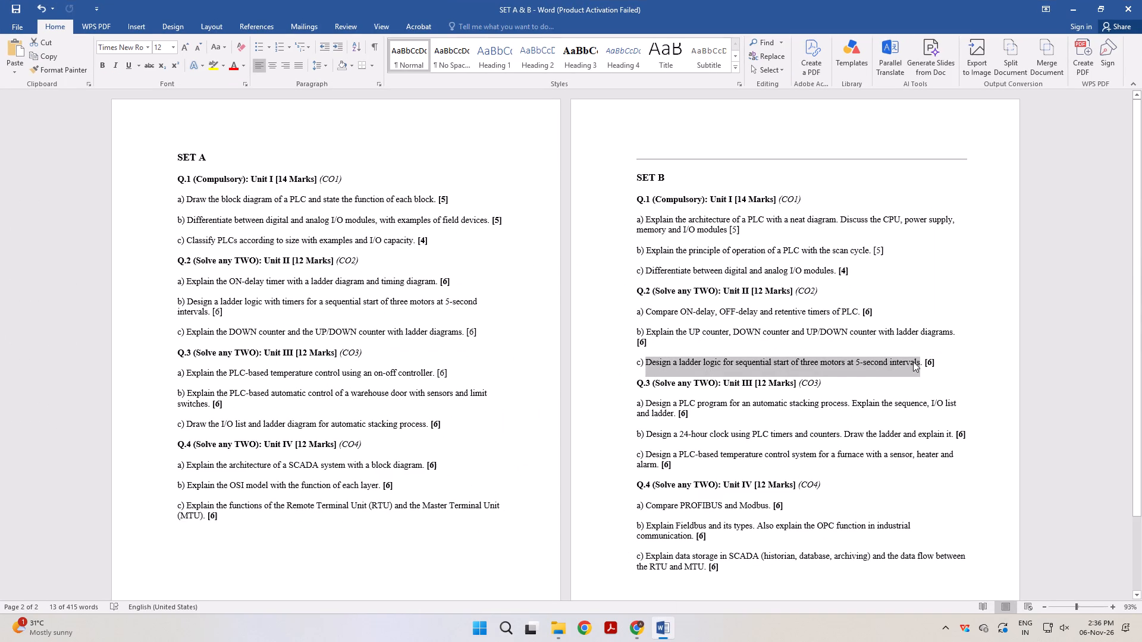
key("ctrl+v")
Copy the text formatting of Set B's Q.2 b) onto question Q.2 c) with Format Painter.
left_click_drag(697, 329, 739, 334)
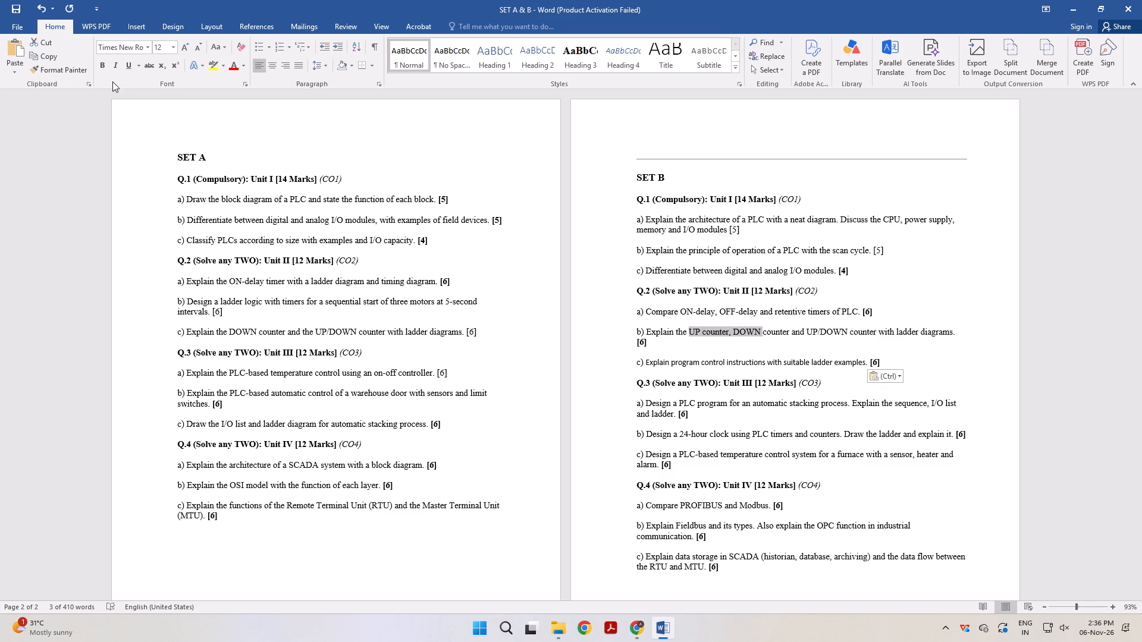
left_click(77, 68)
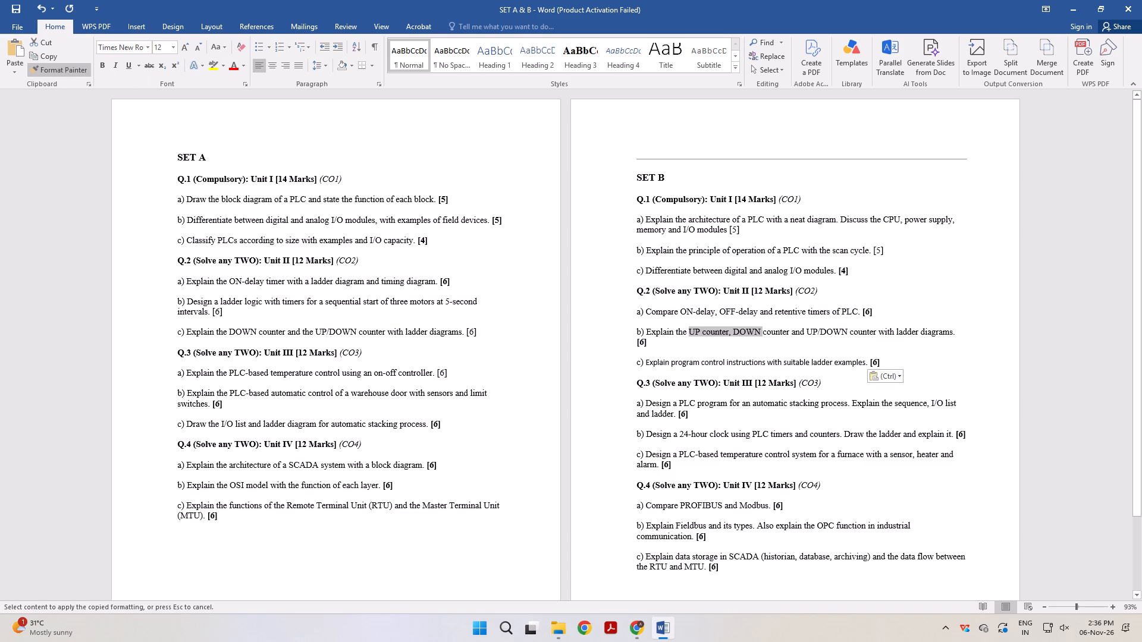
left_click_drag(645, 364, 880, 363)
left_click(954, 371)
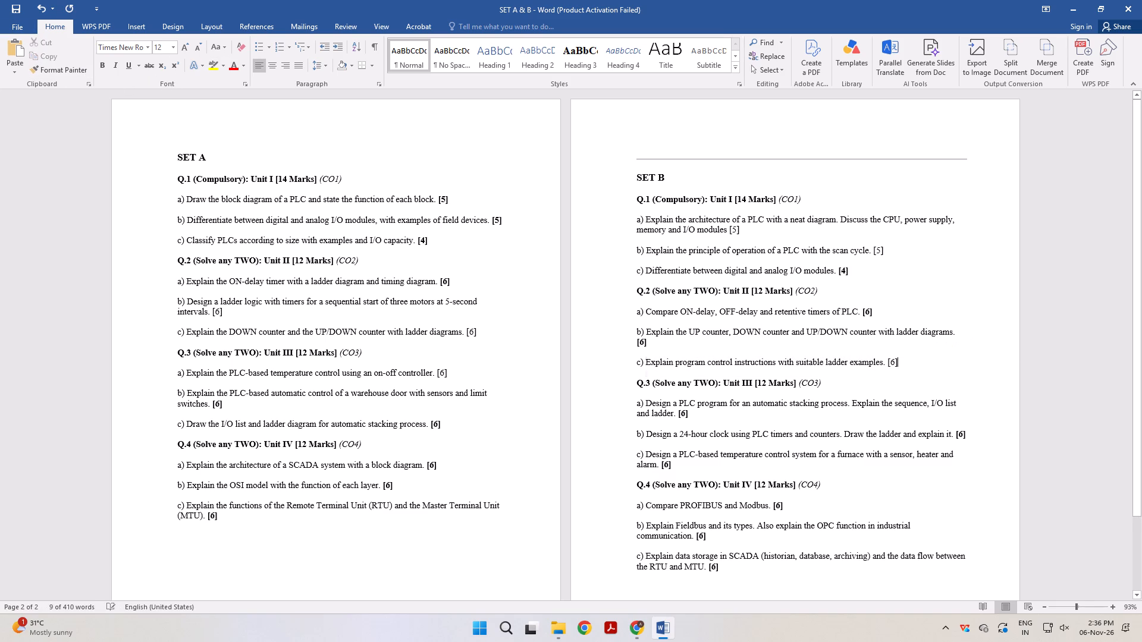
Save the question paper document.
left_click(17, 10)
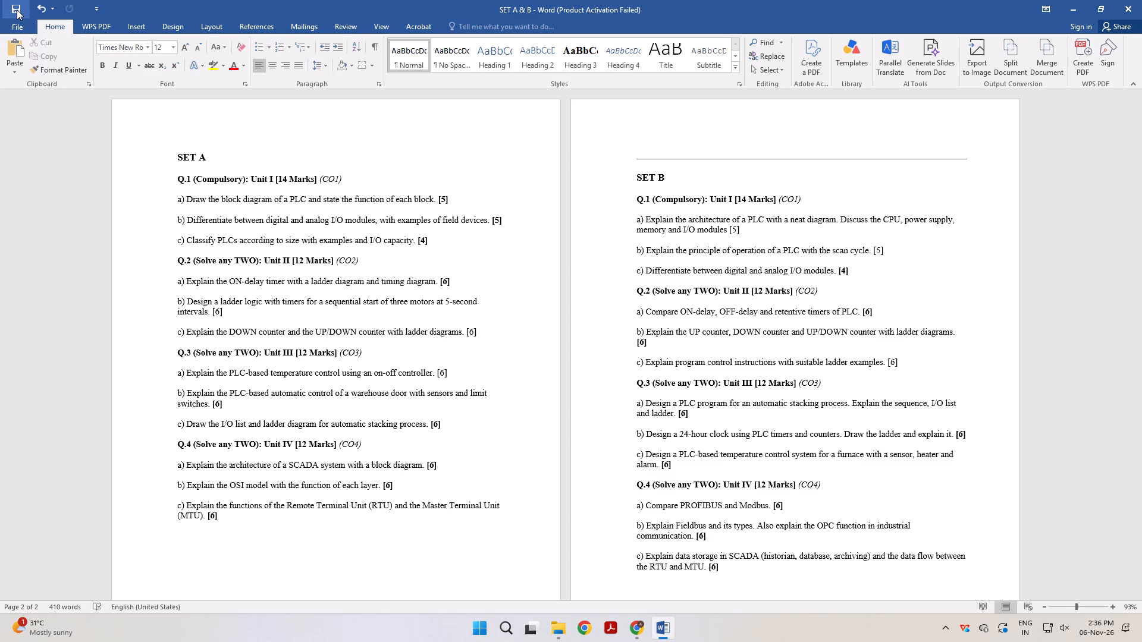
left_click(17, 10)
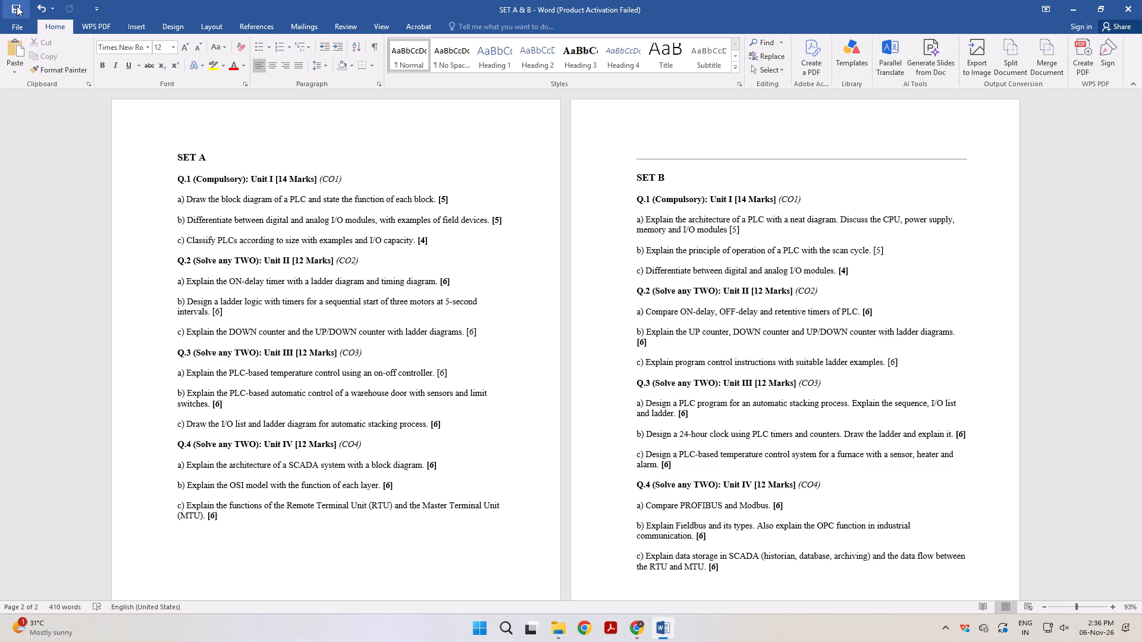
left_click(9, 11)
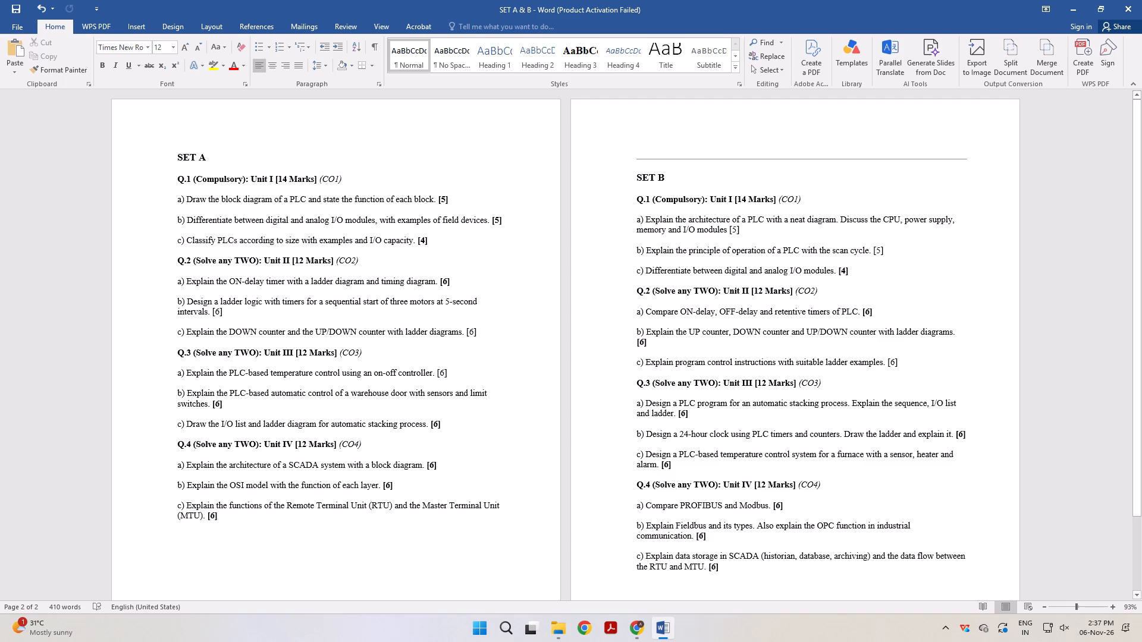
scroll(656, 490, "down", 3)
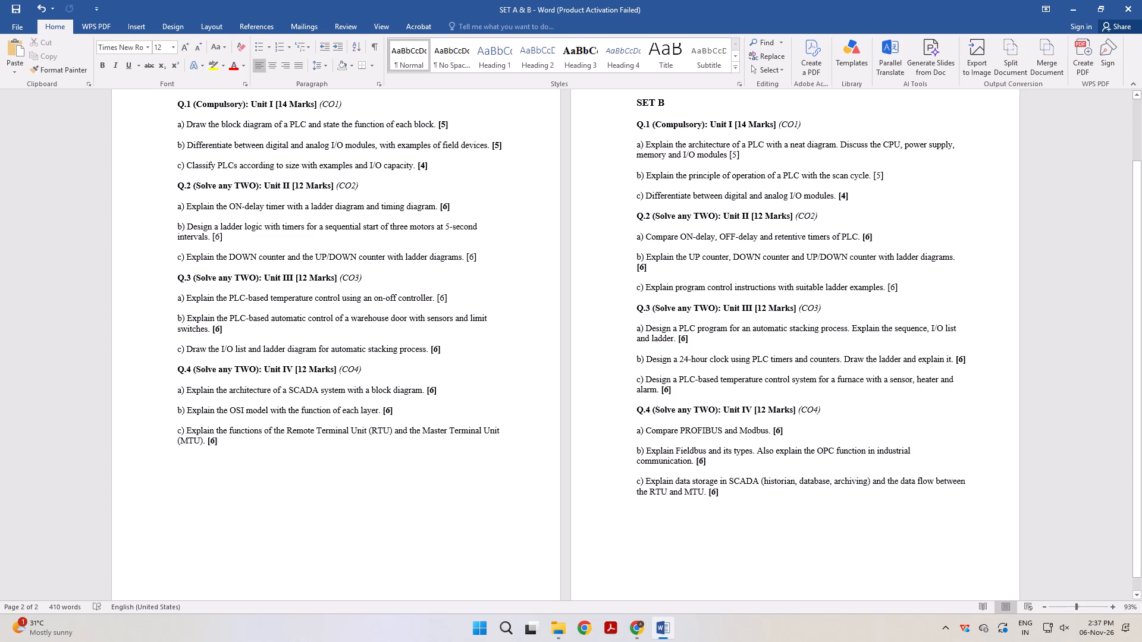
left_click(15, 14)
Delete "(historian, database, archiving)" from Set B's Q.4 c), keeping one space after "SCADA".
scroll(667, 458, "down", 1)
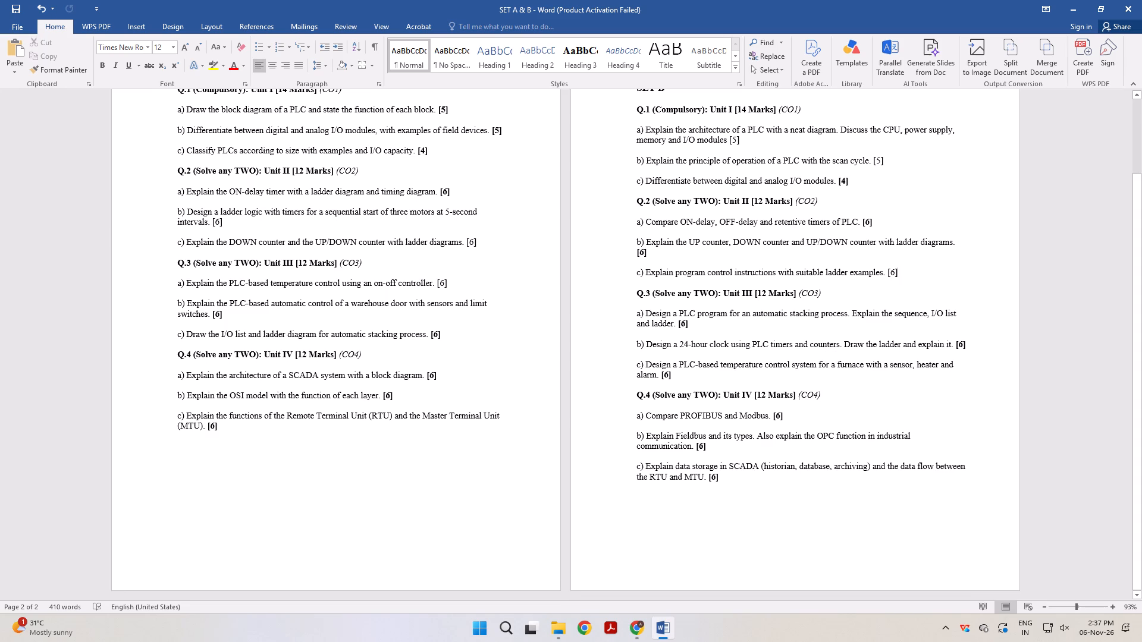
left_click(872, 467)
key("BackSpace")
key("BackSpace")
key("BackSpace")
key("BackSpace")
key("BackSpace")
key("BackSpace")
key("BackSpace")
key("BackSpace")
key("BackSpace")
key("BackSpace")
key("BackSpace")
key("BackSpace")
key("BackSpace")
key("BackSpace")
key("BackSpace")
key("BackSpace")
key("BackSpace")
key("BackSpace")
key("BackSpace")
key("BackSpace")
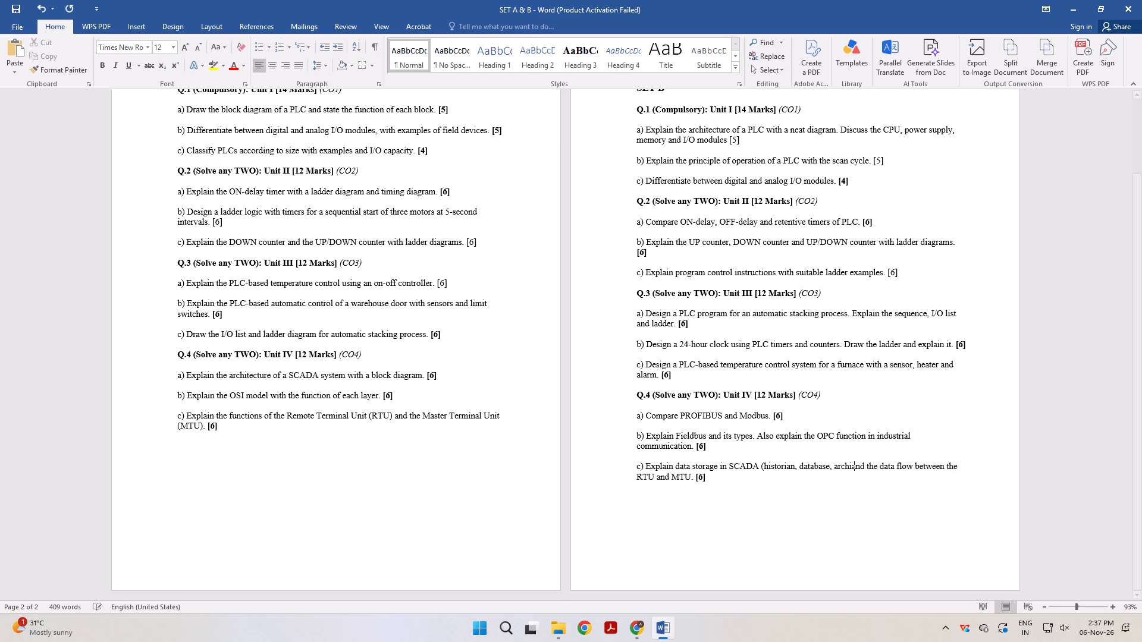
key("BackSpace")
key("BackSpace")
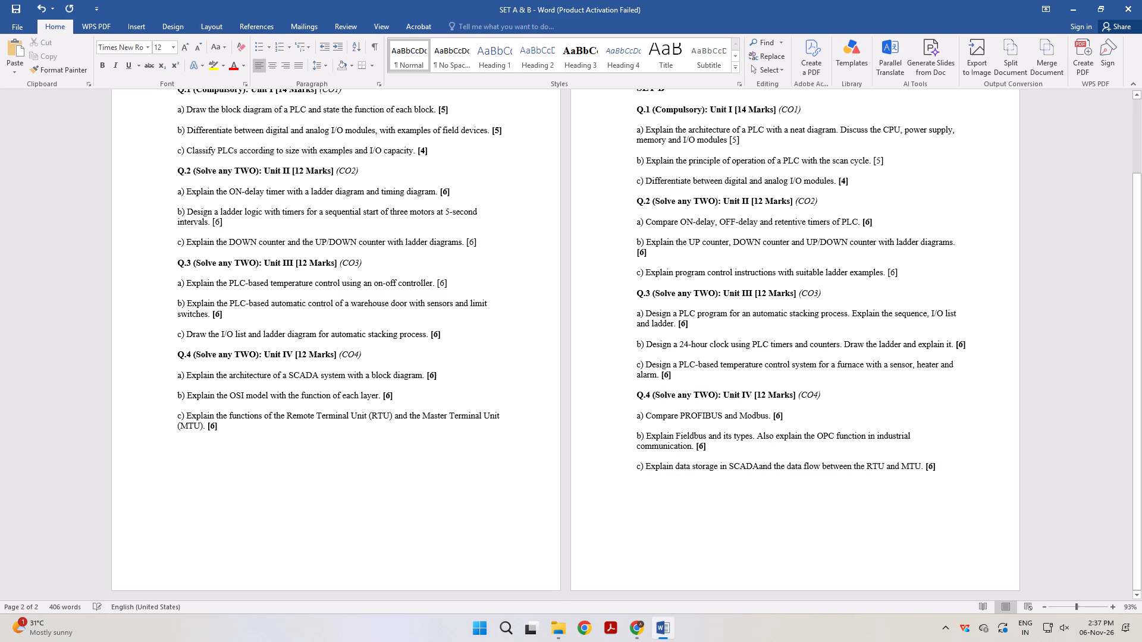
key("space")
left_click(671, 625)
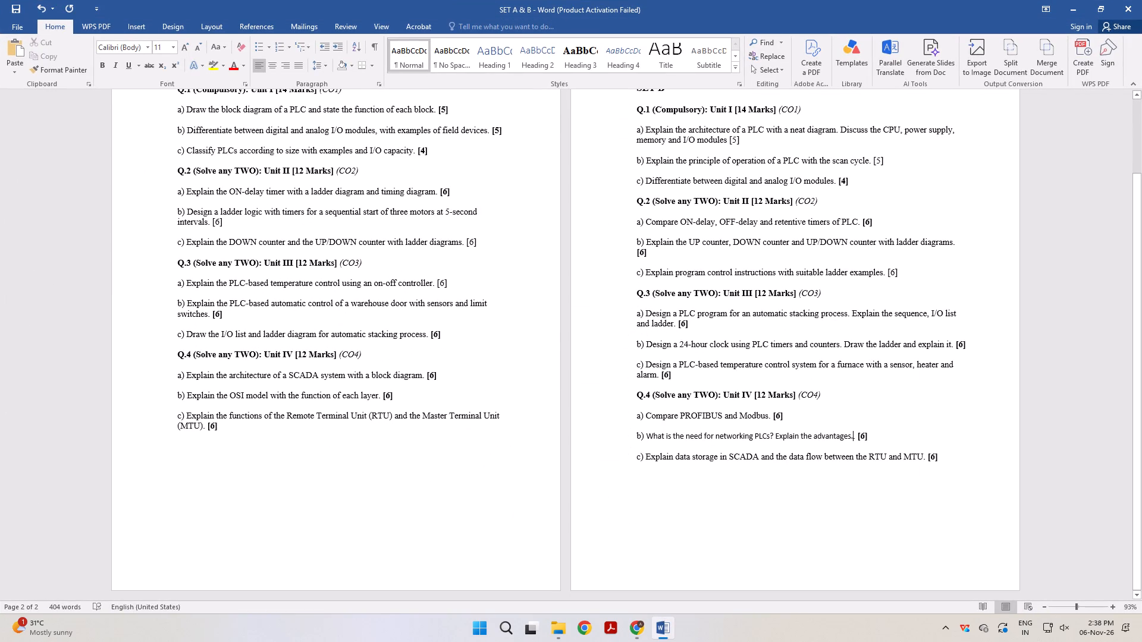
left_click_drag(648, 459, 789, 456)
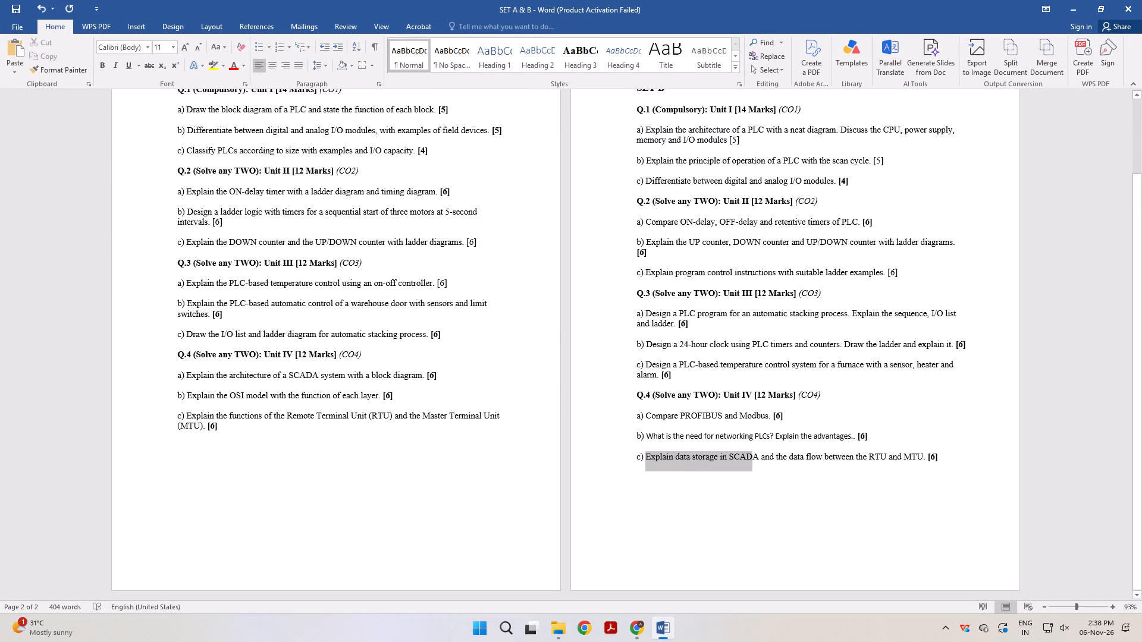
left_click_drag(789, 456, 917, 462)
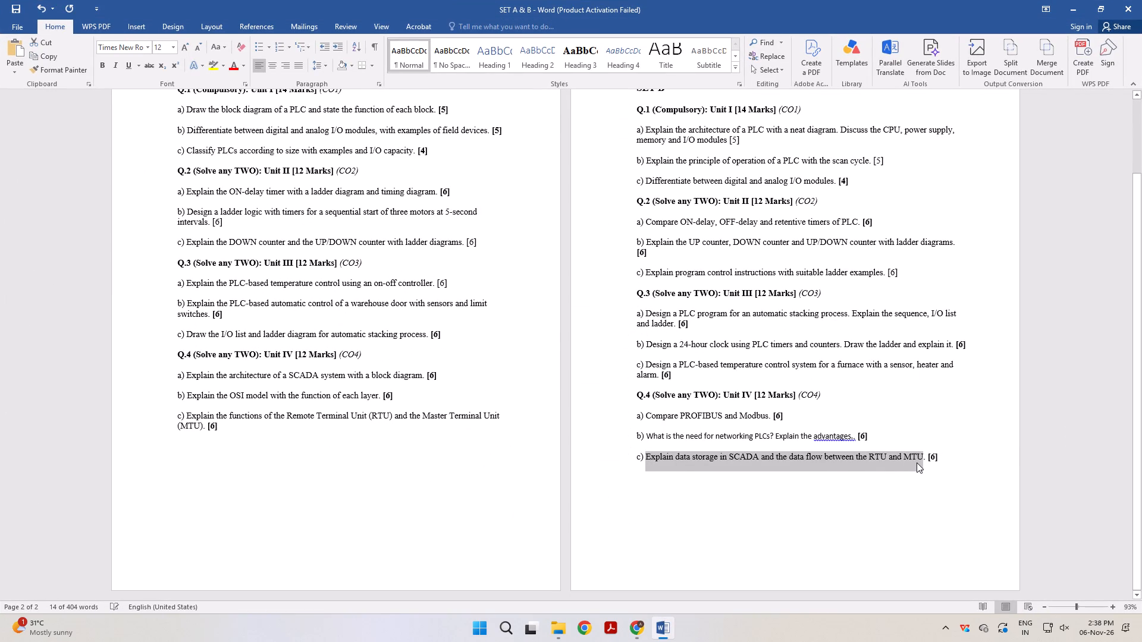
key("ctrl+v")
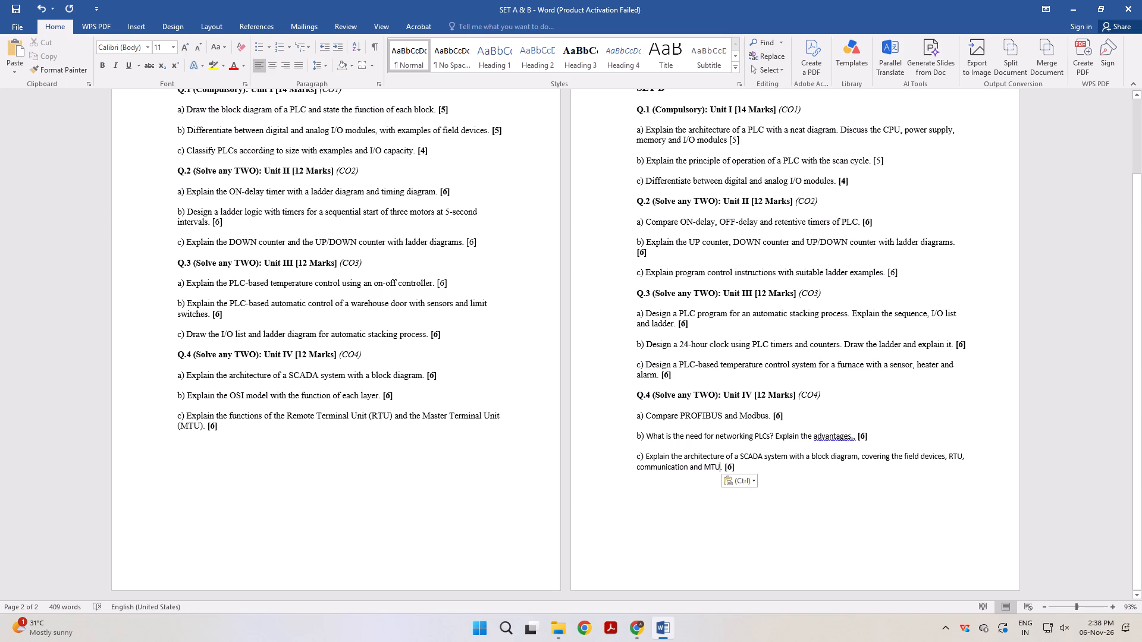
Copy the text formatting of Set B's Q.3 c) onto Q.4 a), b) and c) using Format Painter.
left_click_drag(648, 436, 696, 454)
left_click_drag(689, 364, 748, 380)
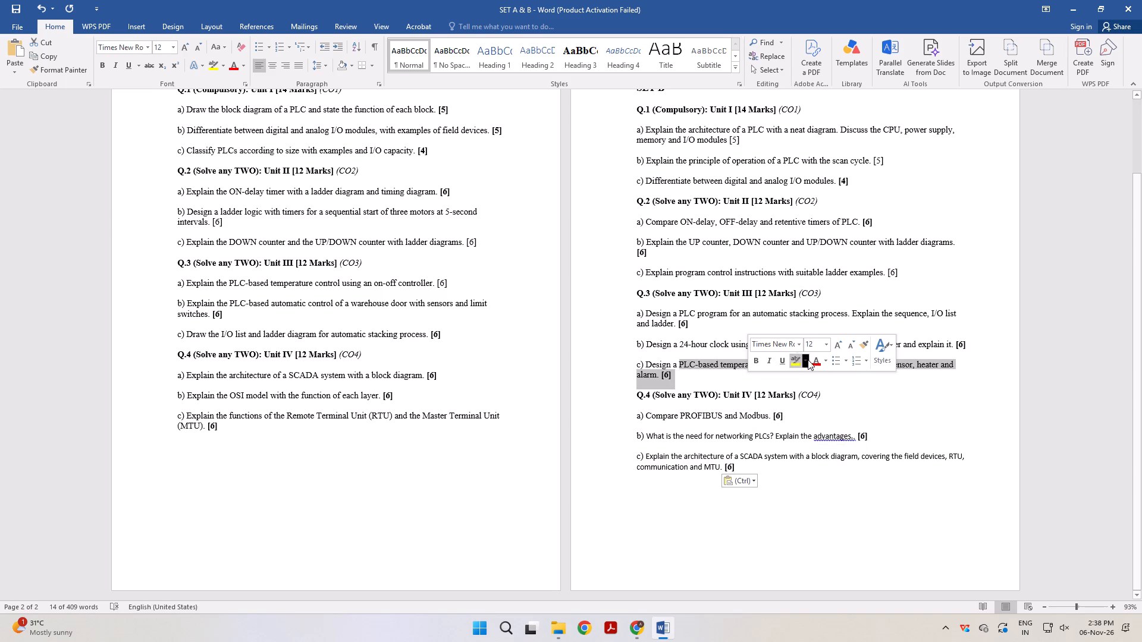
left_click(864, 344)
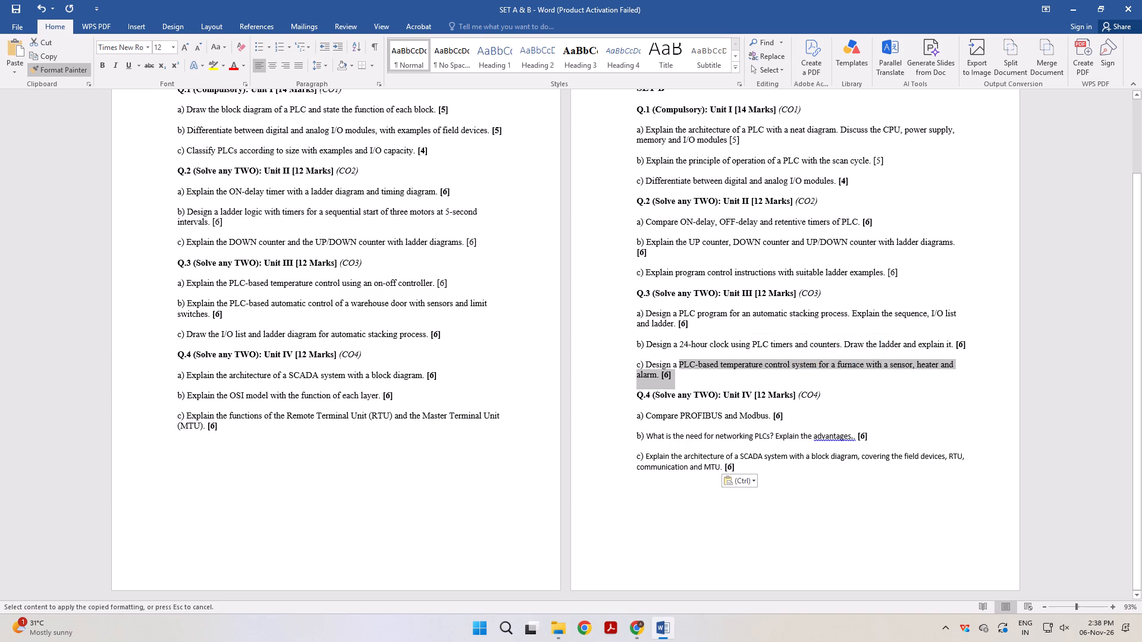
left_click_drag(647, 418, 739, 472)
left_click(767, 501)
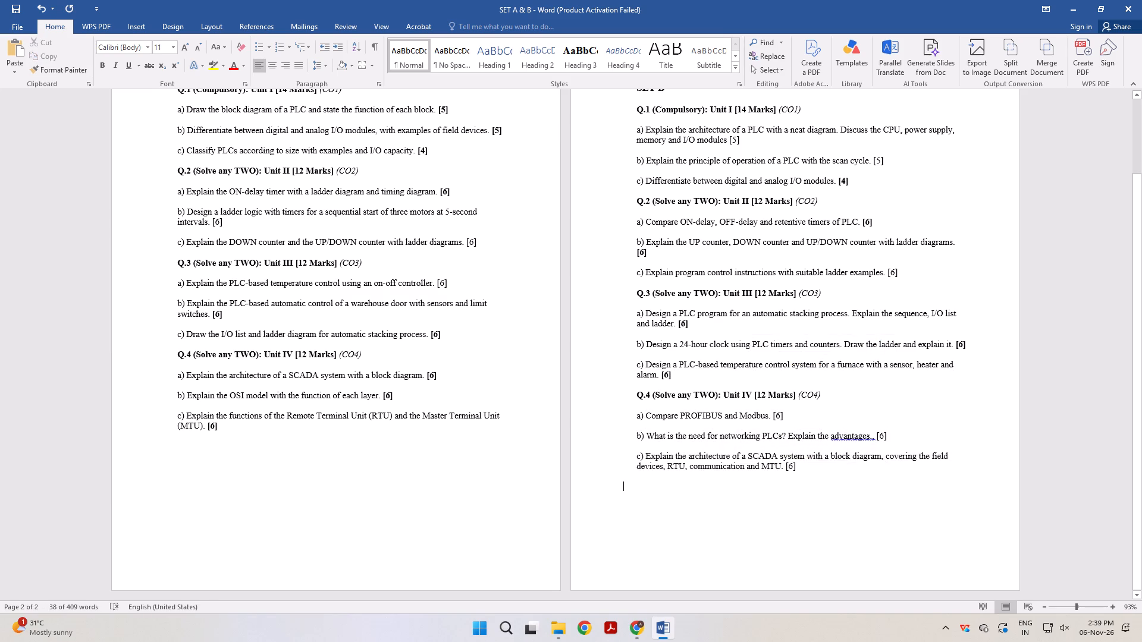
Delete the extra full stop after "advantages" in Set B's Q.4 b) and save the document.
left_click(873, 432)
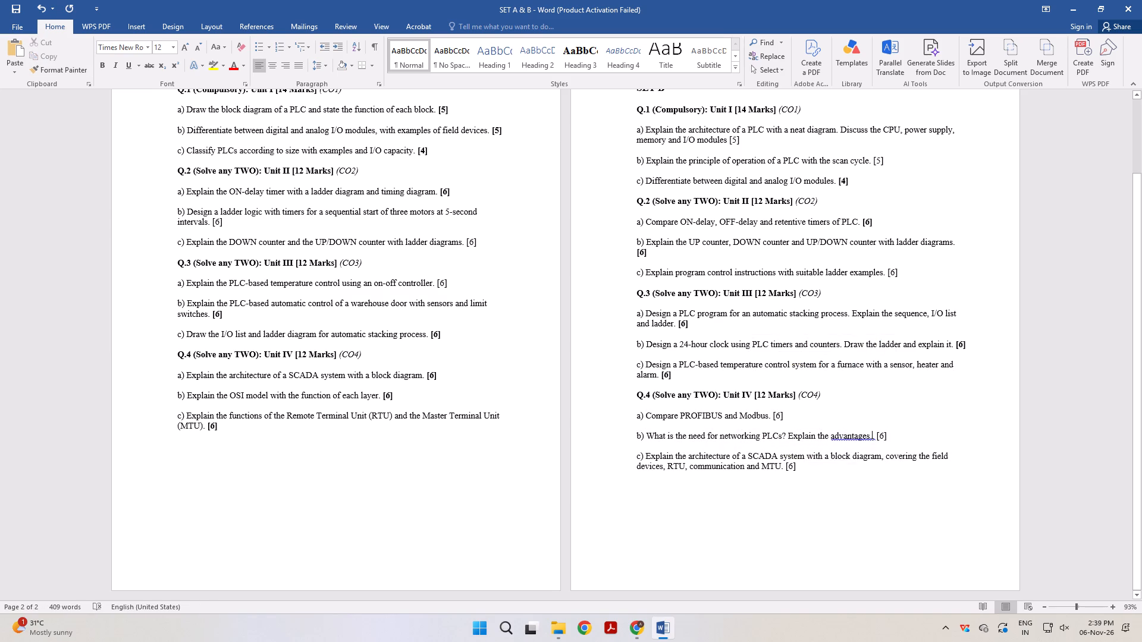
key("BackSpace")
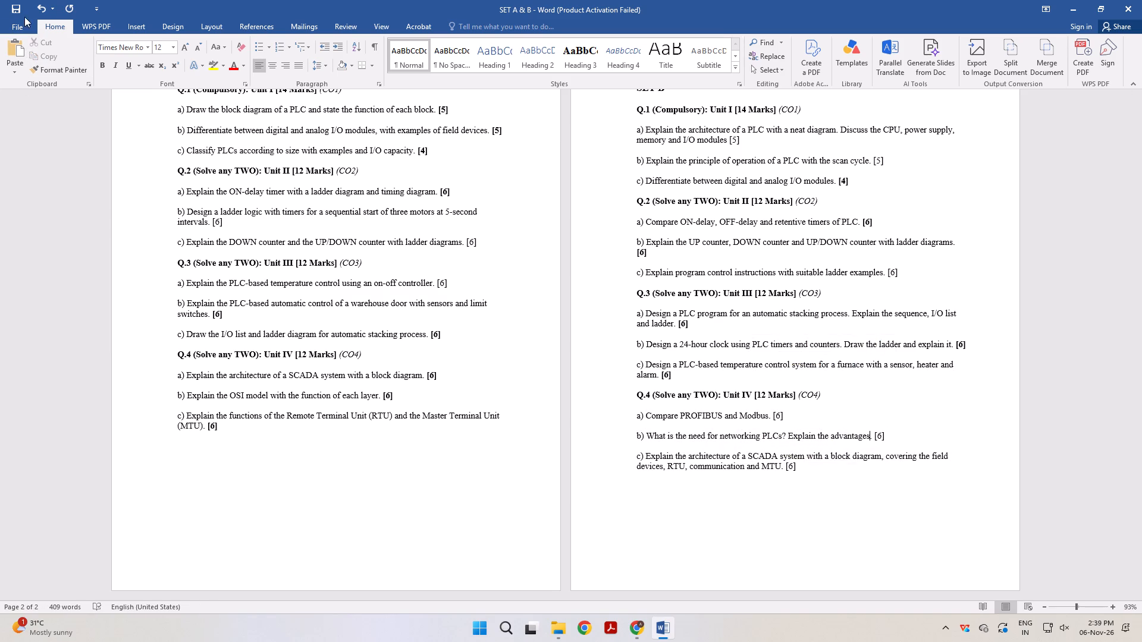
triple_click(17, 9)
double_click(17, 9)
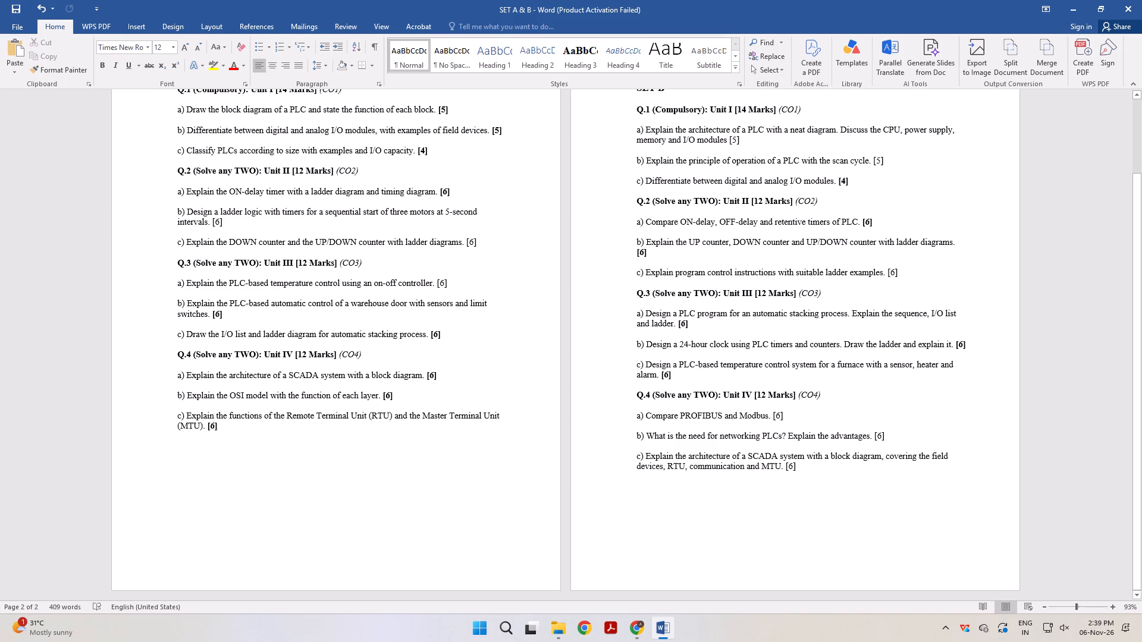
Delete ", covering" from Set B's Q.4 c), keeping one space between "diagram" and "the field devices".
left_click(918, 458)
key("BackSpace")
key("BackSpace")
key("BackSpace")
key("BackSpace")
key("BackSpace")
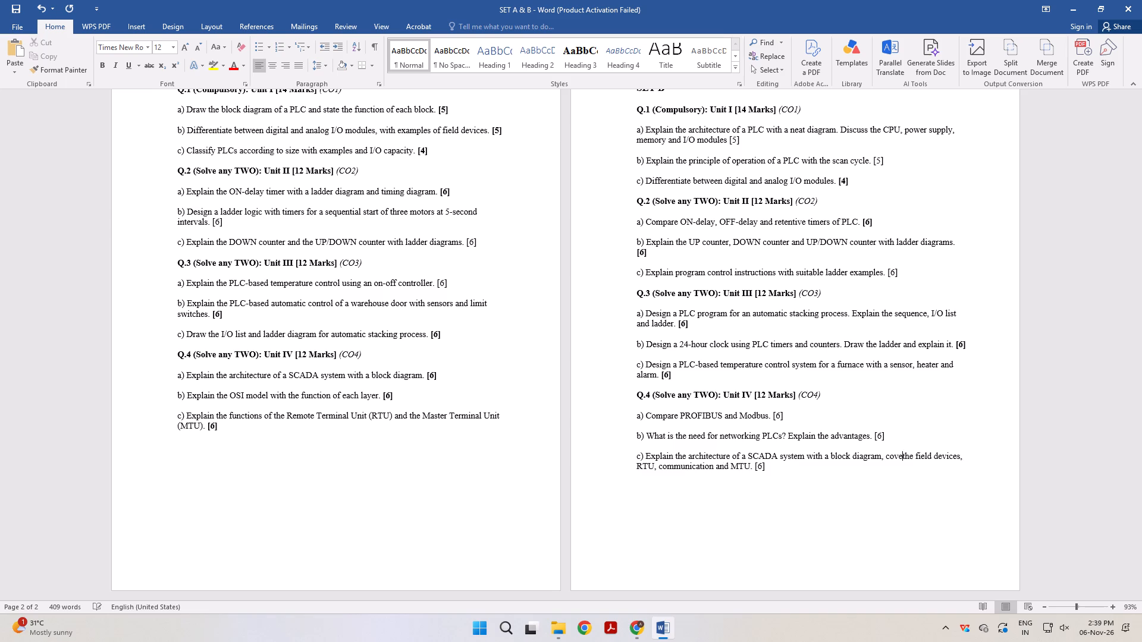
key("BackSpace")
key("BackSpace")
key("BackSpace")
key("BackSpace")
key("BackSpace")
key("BackSpace")
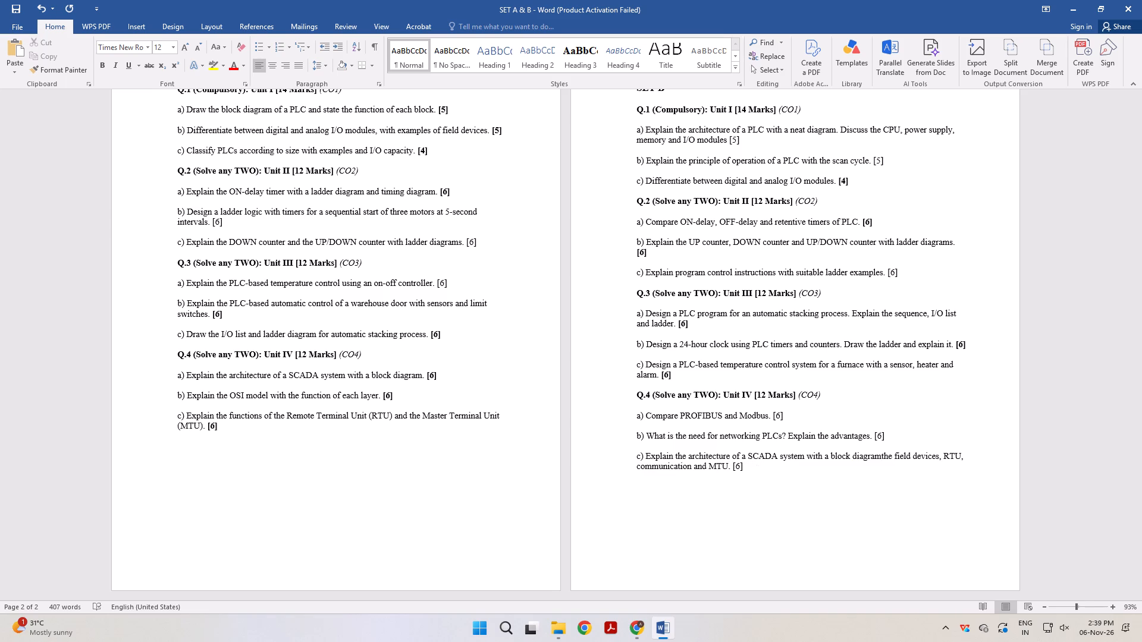
key("space")
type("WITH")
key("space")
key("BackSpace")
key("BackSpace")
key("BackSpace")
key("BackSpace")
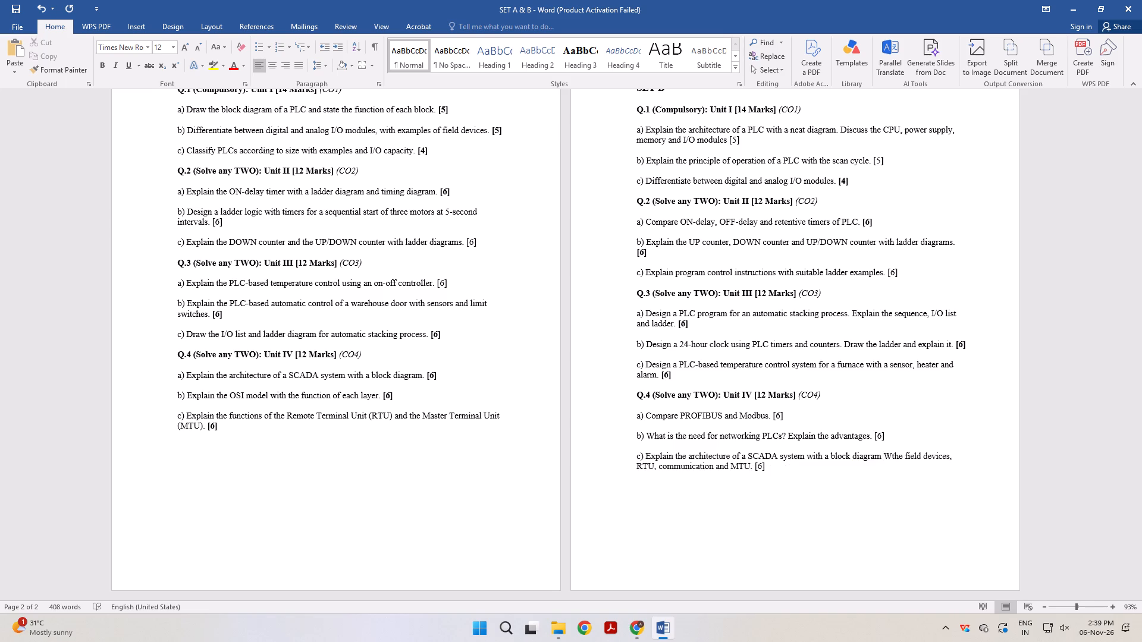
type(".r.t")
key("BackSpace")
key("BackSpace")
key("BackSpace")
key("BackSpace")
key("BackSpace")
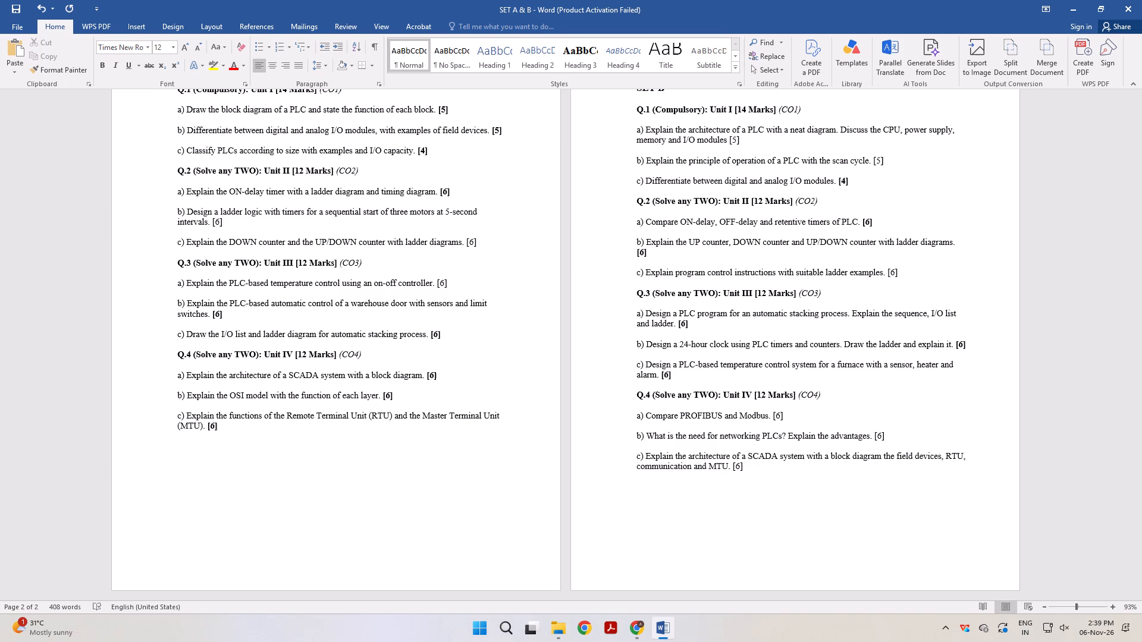
Insert "w.r.t." before "the field devices" in Set B's Q.4 c).
type("w.r.t.")
key("space")
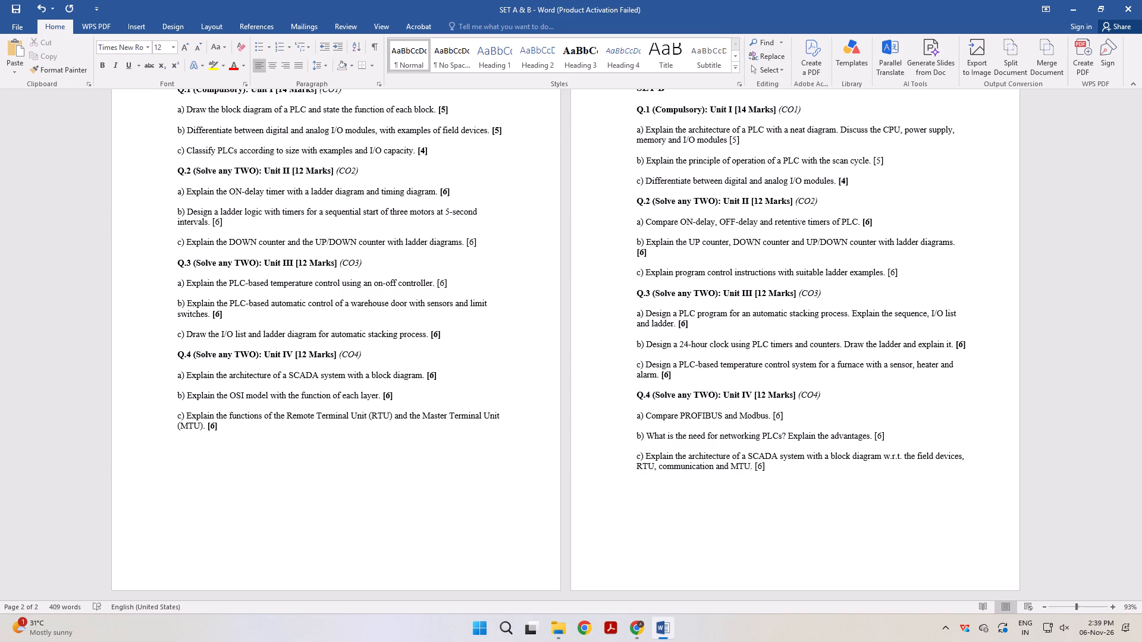
Save the question paper document.
triple_click(12, 11)
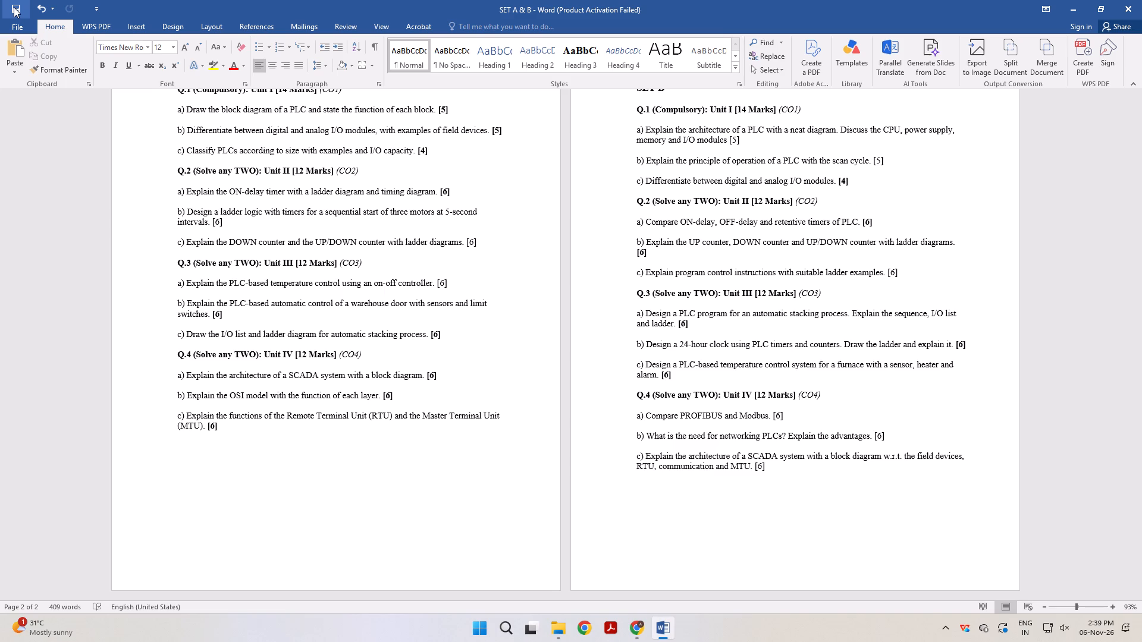
triple_click(17, 8)
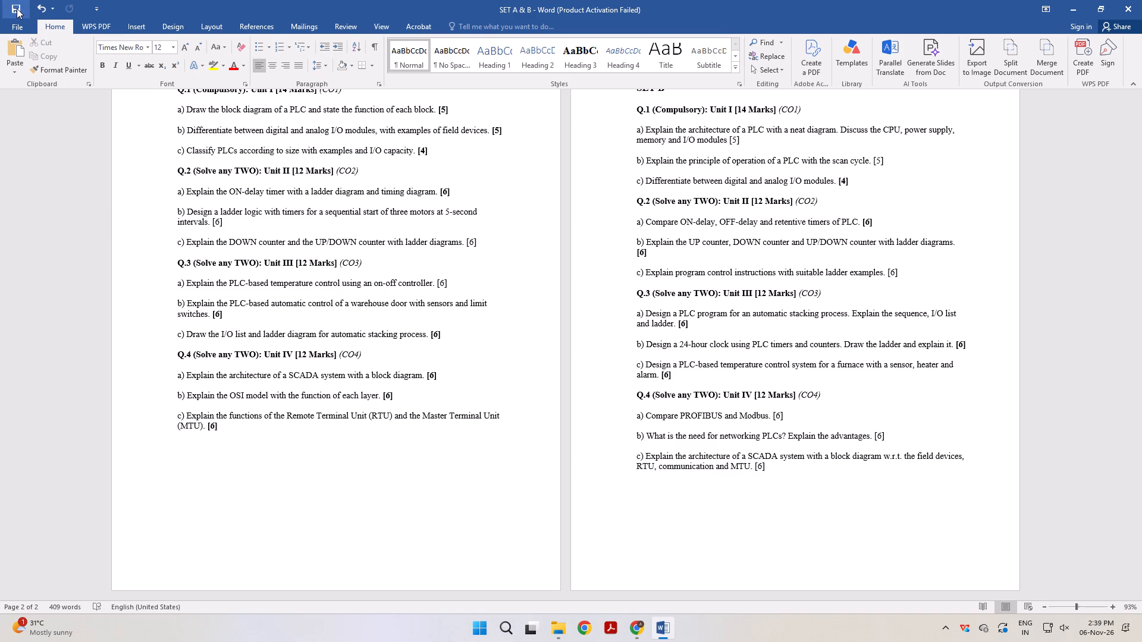